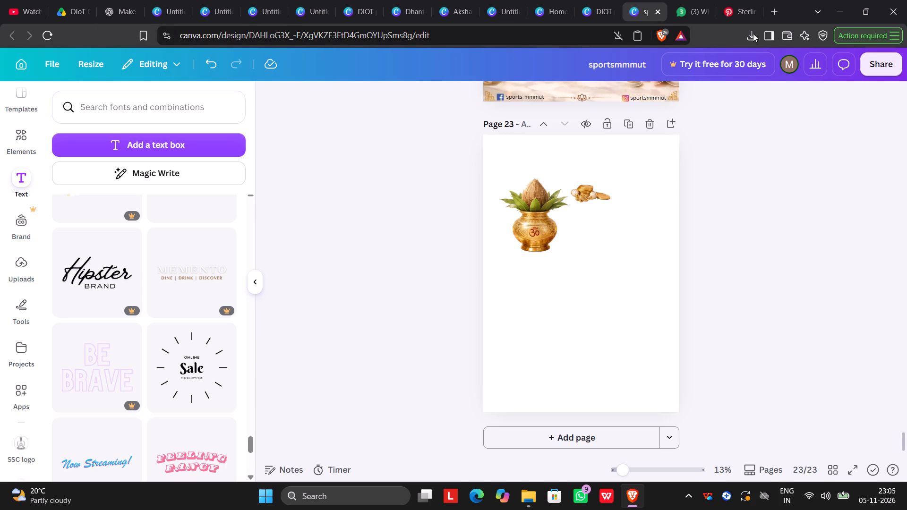
Switch to the open Pinterest page and search for "laxmi mata minimal".
{"action": "left_click", "coordinate": [738, 15]}
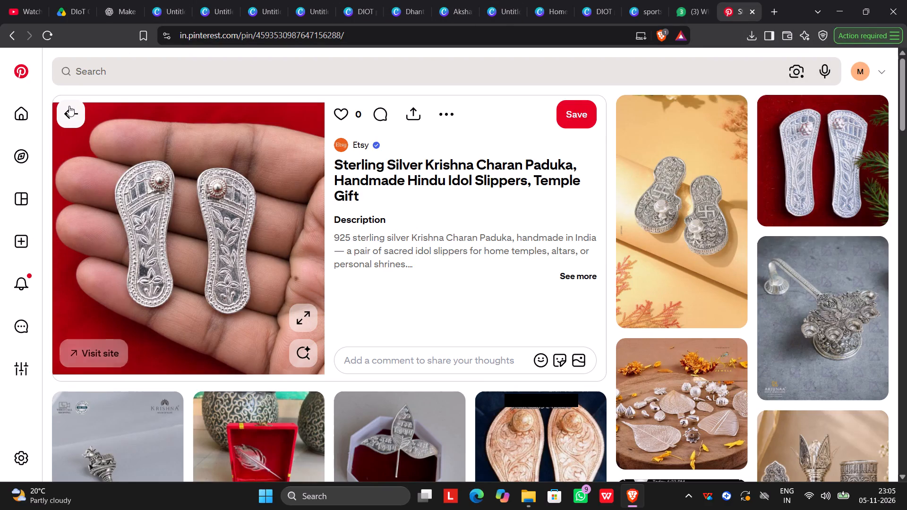
{"action": "left_click", "coordinate": [109, 81]}
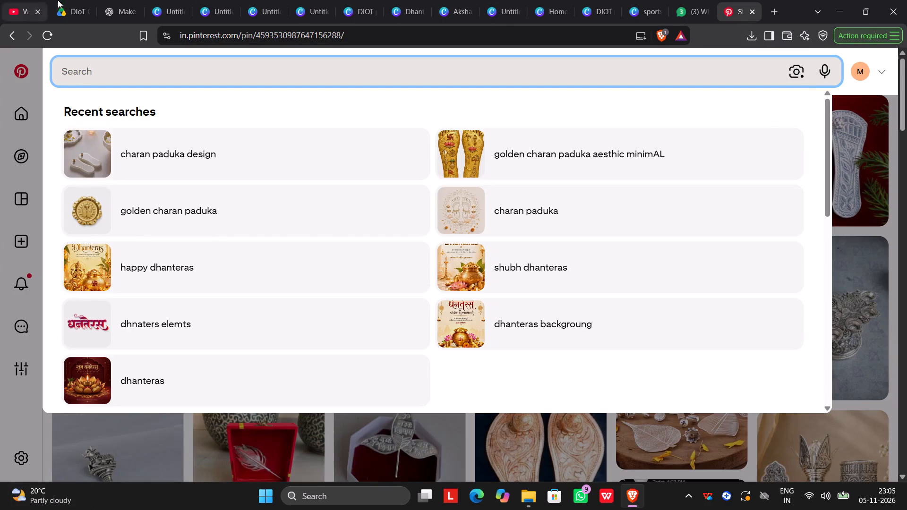
{"action": "key", "text": "l"}
{"action": "key", "text": "a"}
{"action": "key", "text": "x"}
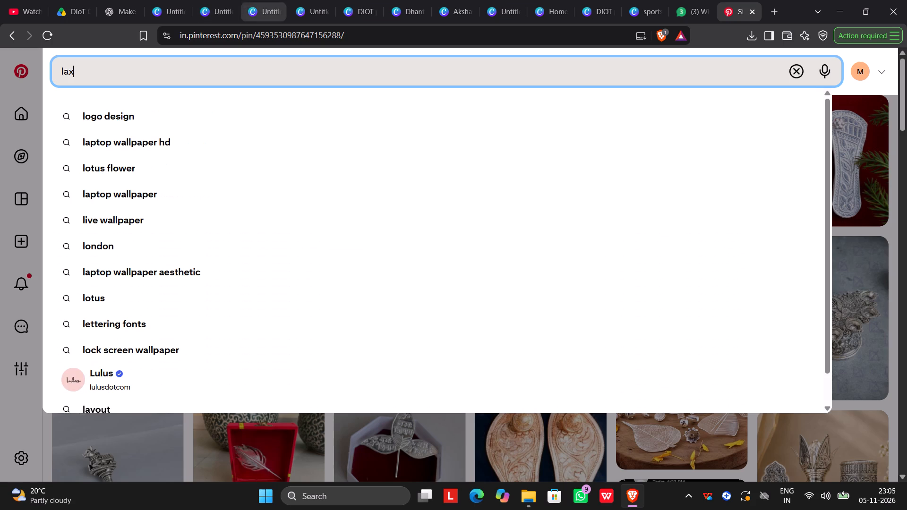
{"action": "key", "text": "i"}
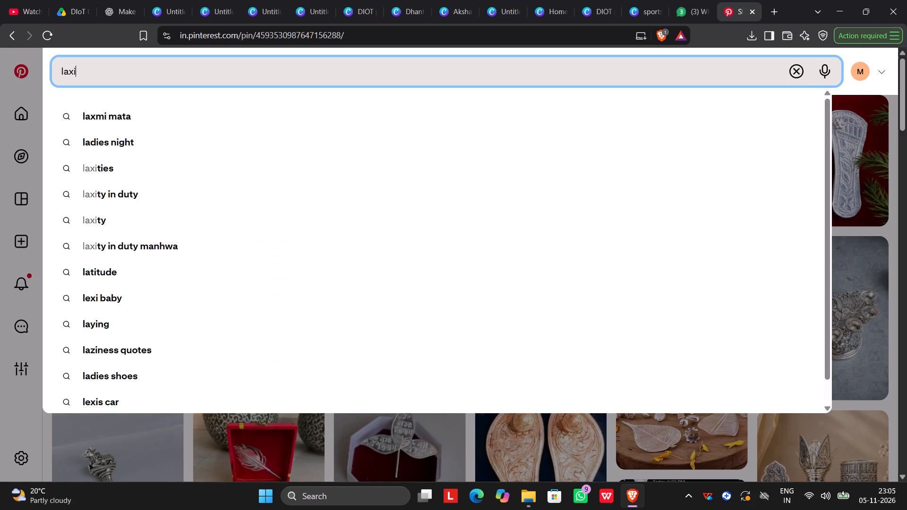
{"action": "key", "text": "BackSpace"}
{"action": "key", "text": "m"}
{"action": "type", "text": "i"}
{"action": "key", "text": "space"}
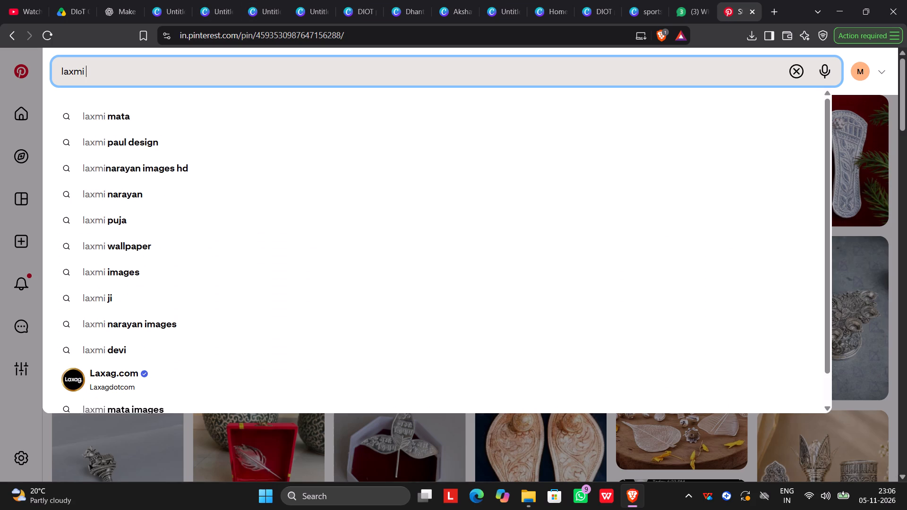
{"action": "key", "text": "m"}
{"action": "key", "text": "a"}
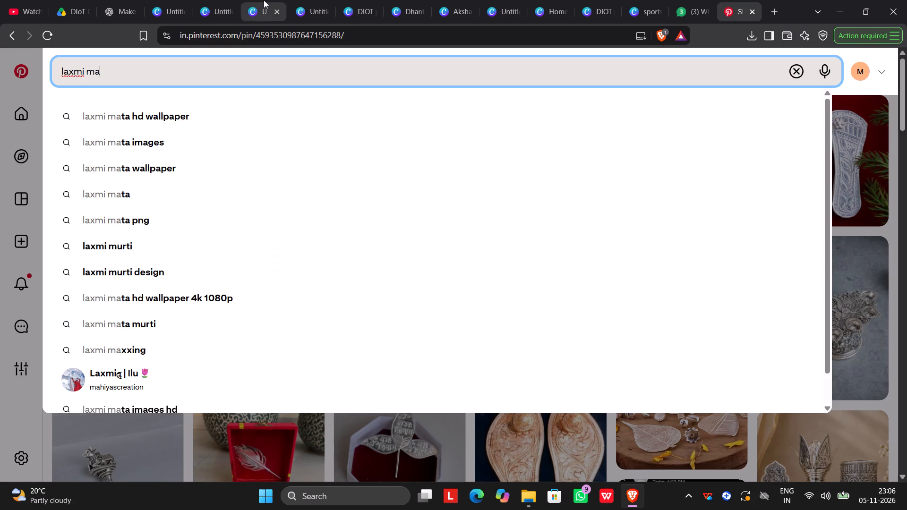
{"action": "key", "text": "t"}
{"action": "key", "text": "a"}
{"action": "key", "text": "space"}
{"action": "key", "text": "m"}
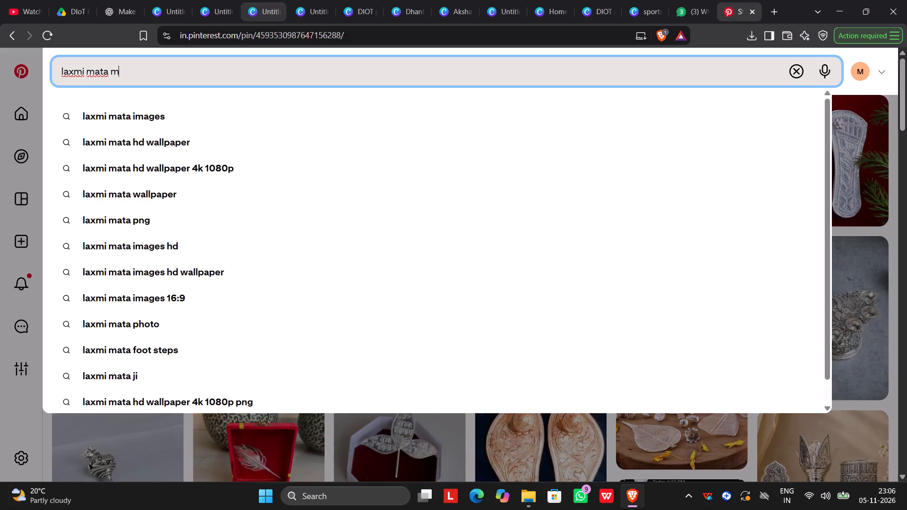
{"action": "key", "text": "u"}
{"action": "key", "text": "BackSpace"}
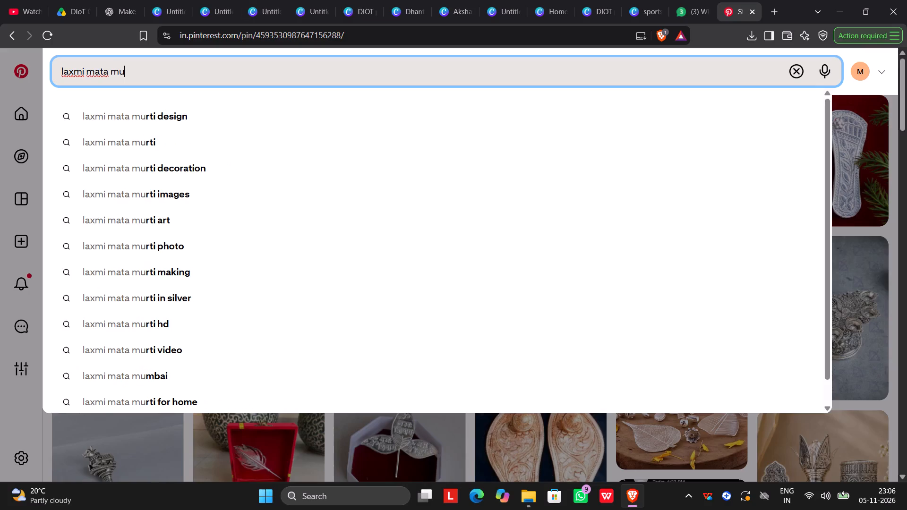
{"action": "type", "text": "inim"}
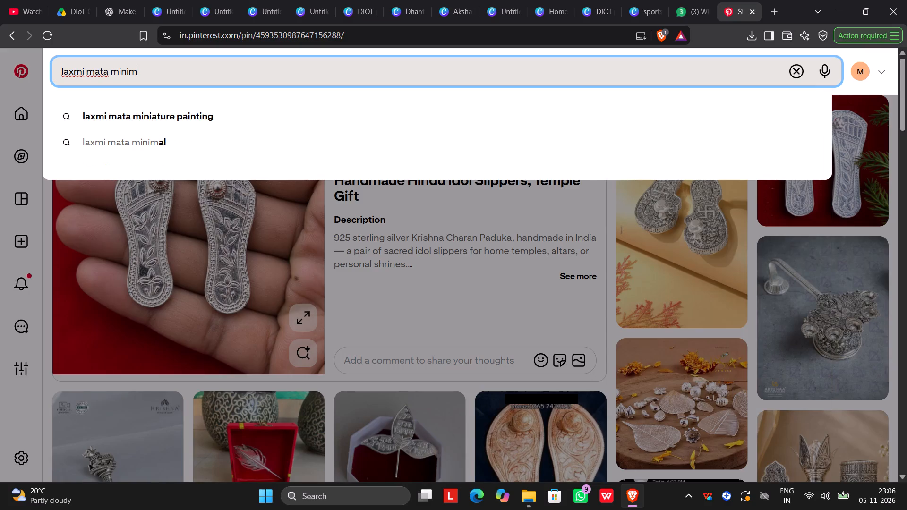
{"action": "key", "text": "a"}
{"action": "type", "text": "l"}
{"action": "key", "text": "space"}
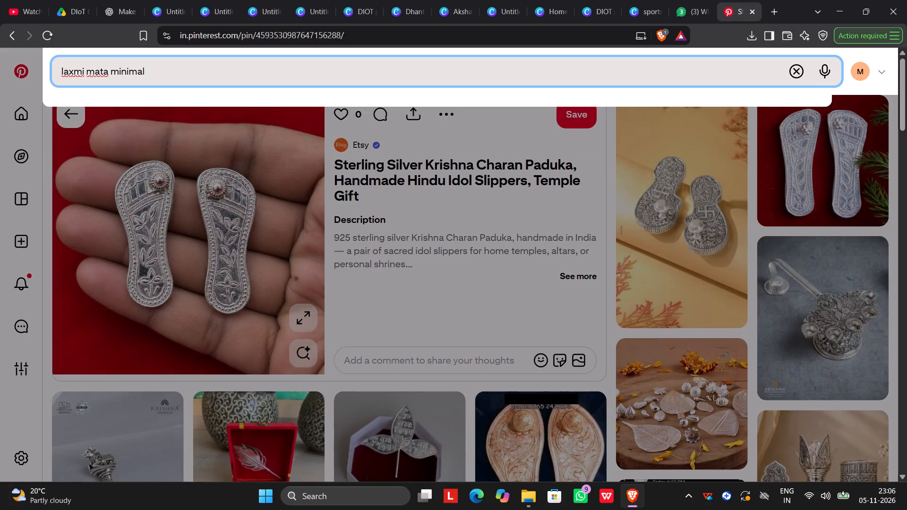
{"action": "key", "text": "Return"}
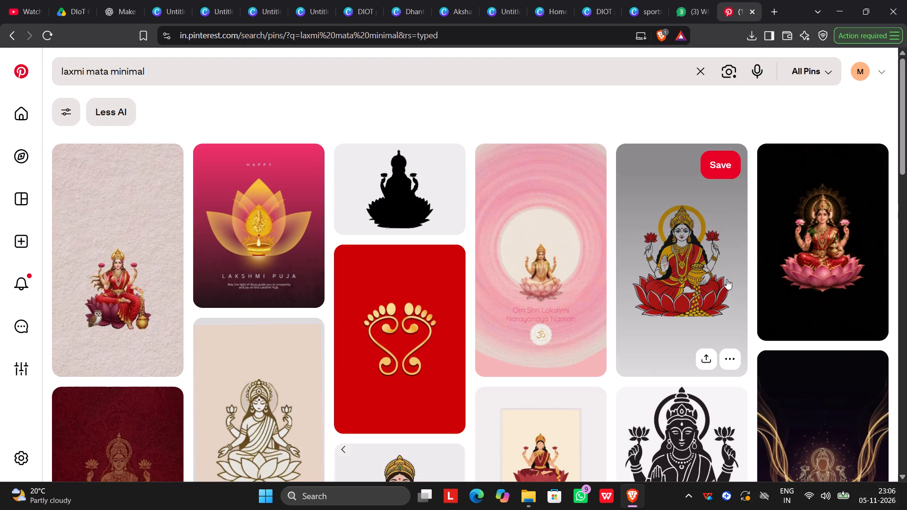
Browse the search results for a minimal Laxmi Mata illustration that suits the poster design.
{"action": "scroll", "coordinate": [547, 398], "scroll_direction": "down", "scroll_amount": 3}
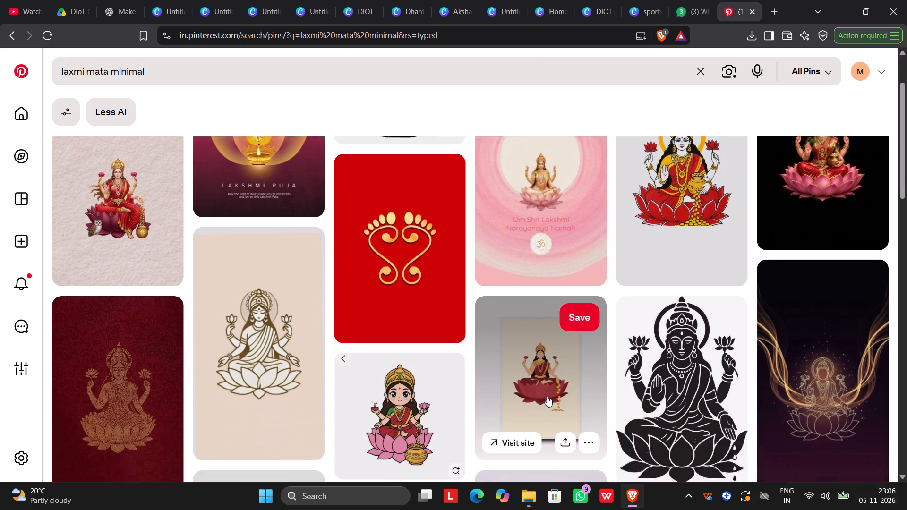
{"action": "scroll", "coordinate": [548, 394], "scroll_direction": "down", "scroll_amount": 3}
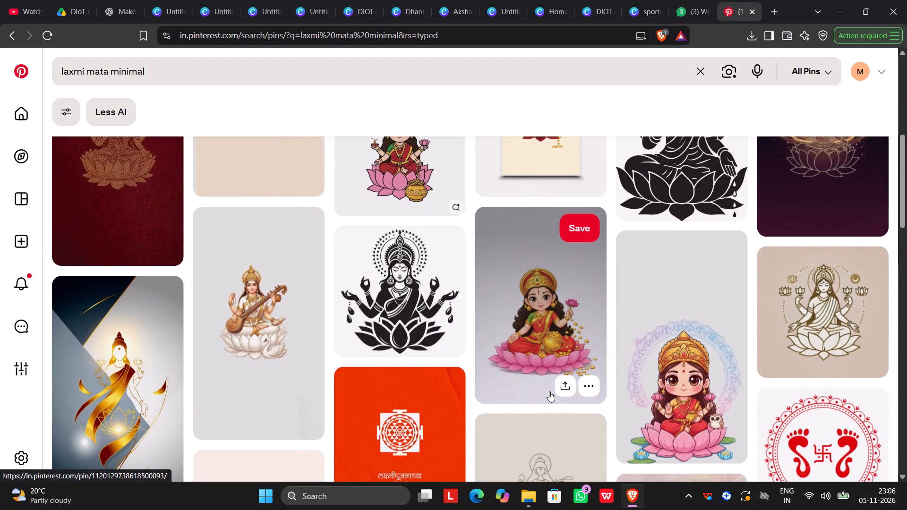
{"action": "scroll", "coordinate": [549, 391], "scroll_direction": "down", "scroll_amount": 2}
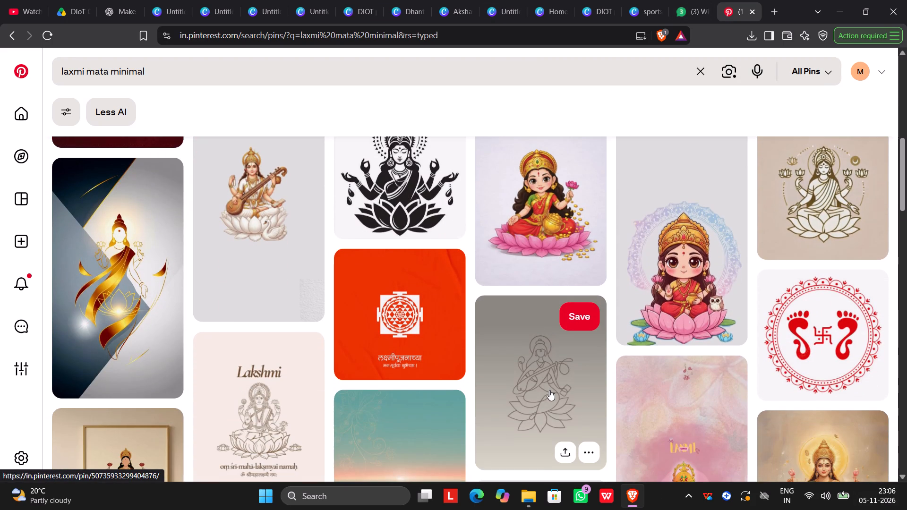
{"action": "scroll", "coordinate": [475, 231], "scroll_direction": "down", "scroll_amount": 2}
{"action": "scroll", "coordinate": [497, 278], "scroll_direction": "down", "scroll_amount": 3}
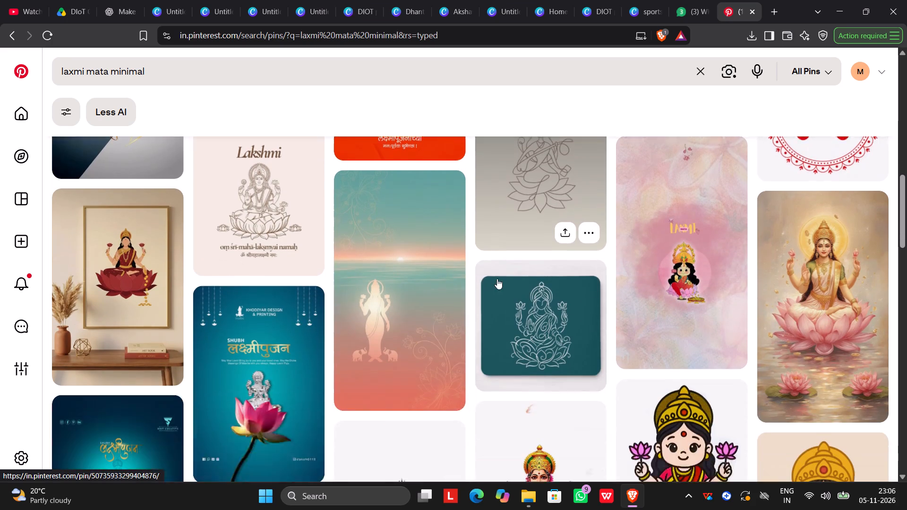
{"action": "scroll", "coordinate": [497, 279], "scroll_direction": "down", "scroll_amount": 2}
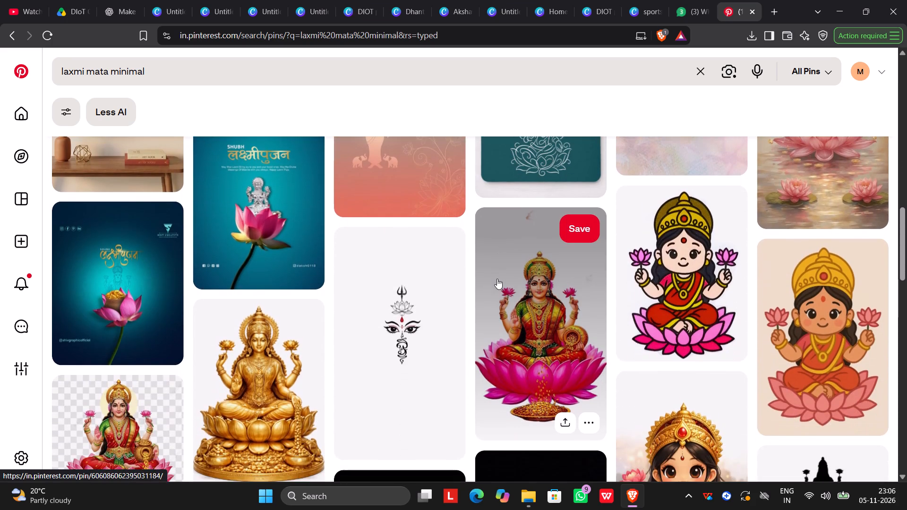
{"action": "scroll", "coordinate": [497, 279], "scroll_direction": "up", "scroll_amount": 2}
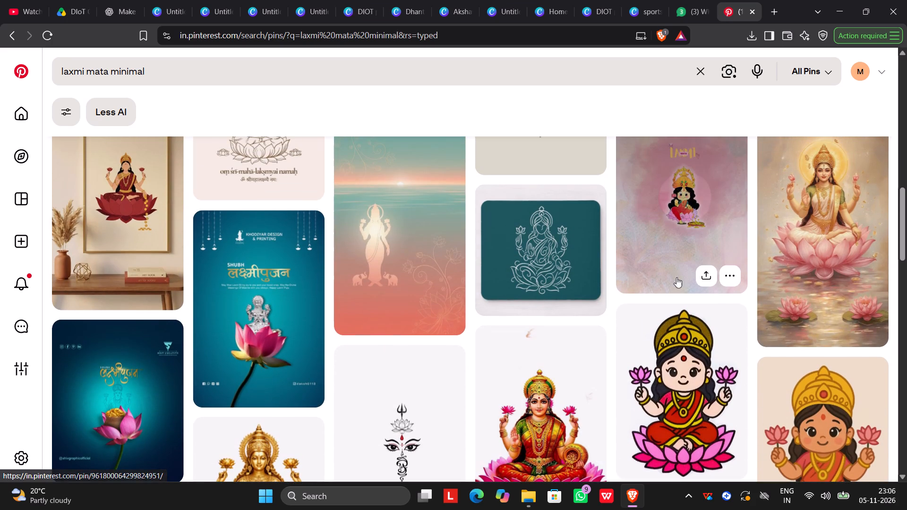
{"action": "scroll", "coordinate": [481, 228], "scroll_direction": "down", "scroll_amount": 8}
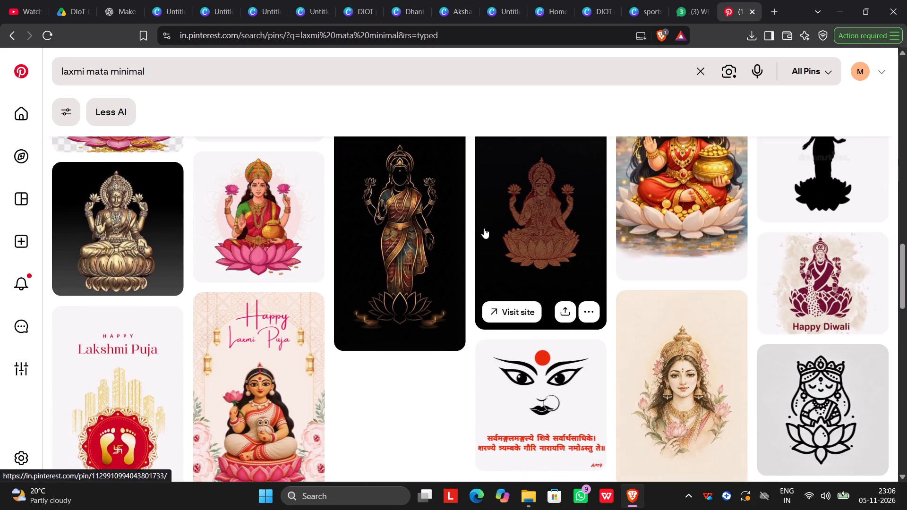
{"action": "scroll", "coordinate": [484, 228], "scroll_direction": "down", "scroll_amount": 4}
{"action": "scroll", "coordinate": [481, 218], "scroll_direction": "up", "scroll_amount": 1}
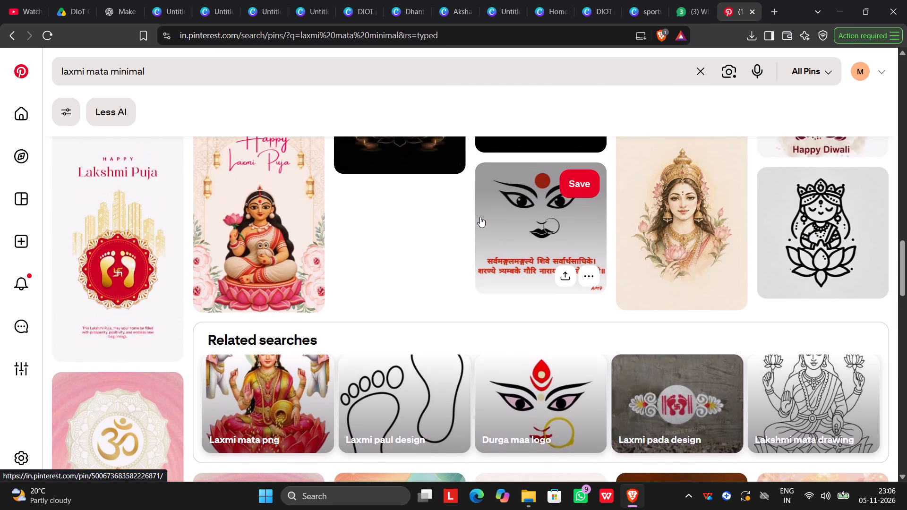
{"action": "scroll", "coordinate": [480, 217], "scroll_direction": "down", "scroll_amount": 5}
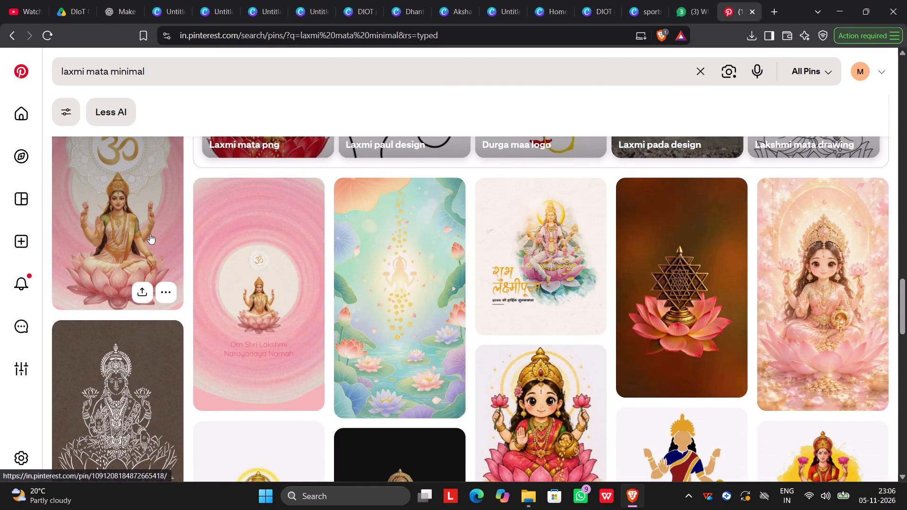
Open the pink Lakshmi collage pin with the Om mandala and look through its related pins.
{"action": "left_click", "coordinate": [150, 234]}
{"action": "scroll", "coordinate": [255, 258], "scroll_direction": "down", "scroll_amount": 3}
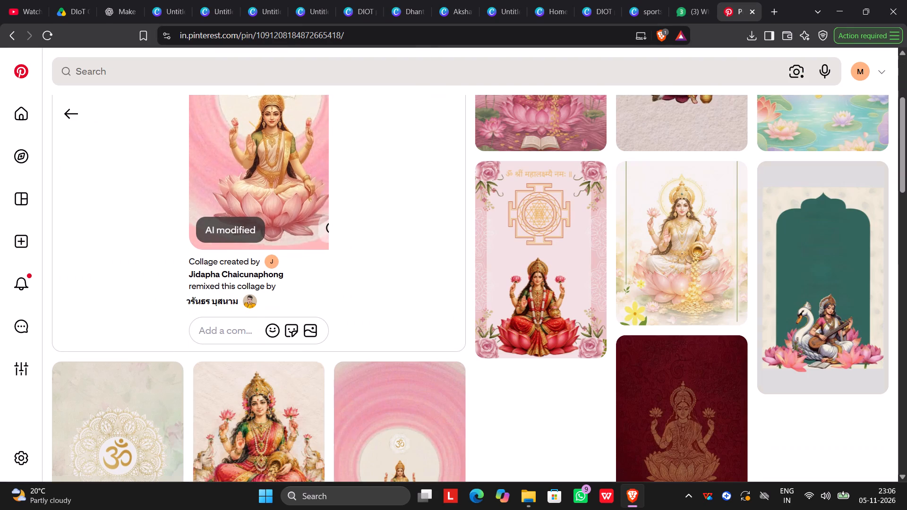
{"action": "scroll", "coordinate": [521, 305], "scroll_direction": "down", "scroll_amount": 1}
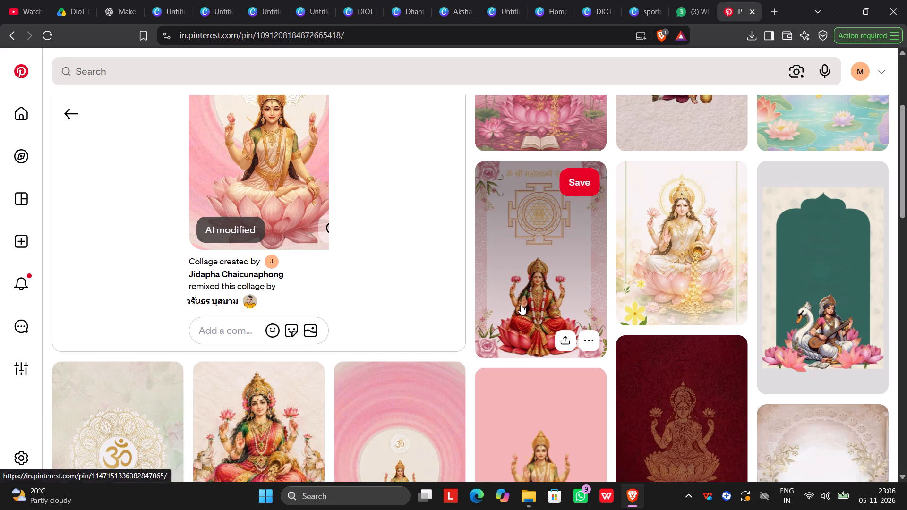
{"action": "scroll", "coordinate": [521, 305], "scroll_direction": "down", "scroll_amount": 2}
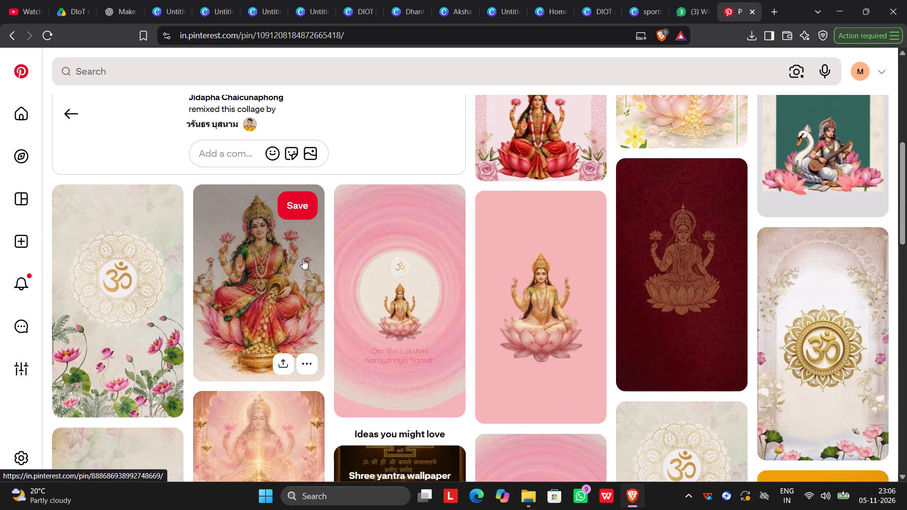
{"action": "scroll", "coordinate": [268, 284], "scroll_direction": "down", "scroll_amount": 3}
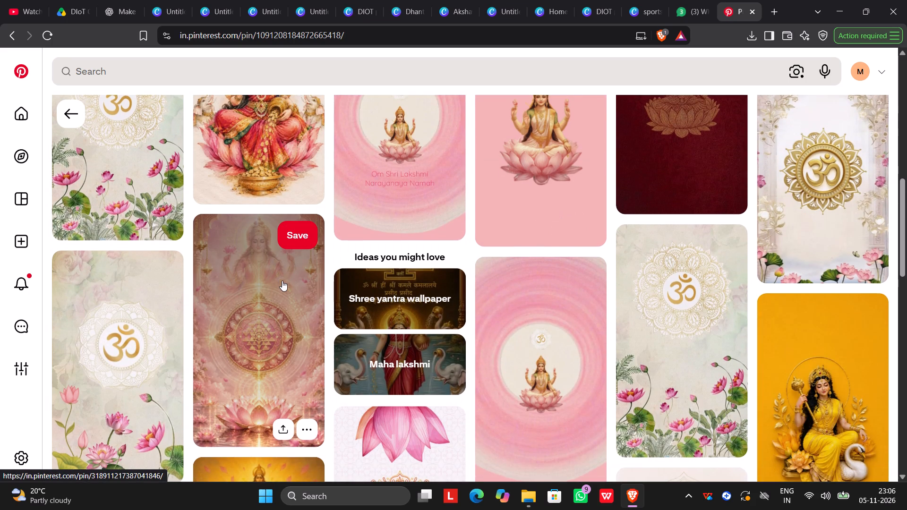
{"action": "scroll", "coordinate": [284, 279], "scroll_direction": "up", "scroll_amount": 3}
Open the watercolor Lakshmi Devi pin with the goddess in red on a pink lotus and look through its related pins.
{"action": "left_click", "coordinate": [282, 272]}
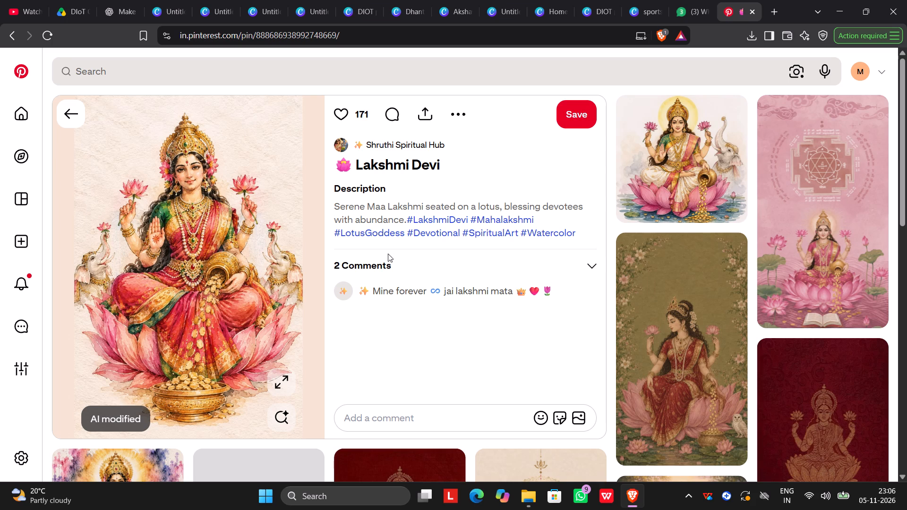
{"action": "scroll", "coordinate": [330, 259], "scroll_direction": "down", "scroll_amount": 4}
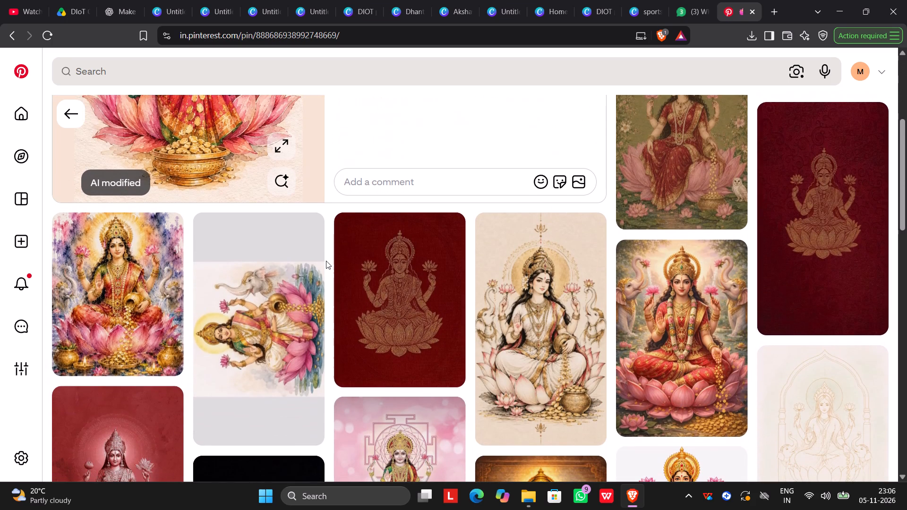
{"action": "scroll", "coordinate": [326, 261], "scroll_direction": "down", "scroll_amount": 5}
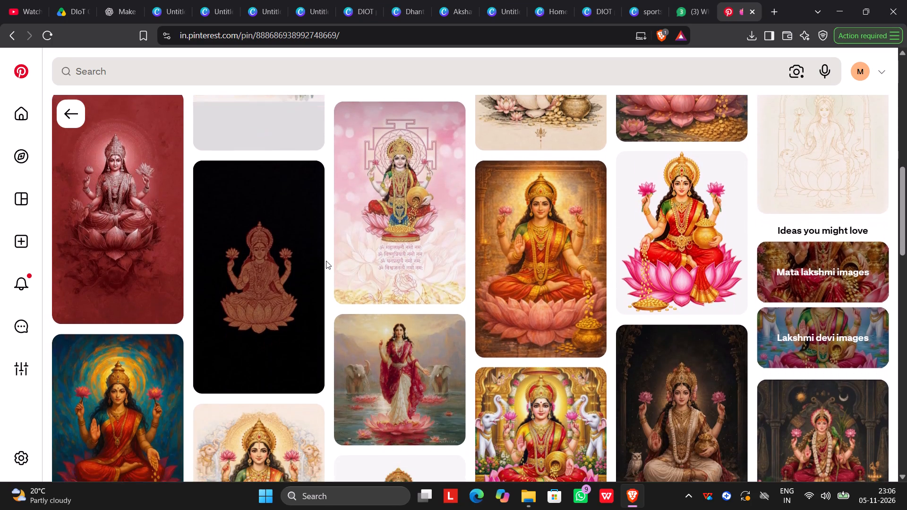
{"action": "scroll", "coordinate": [326, 260], "scroll_direction": "down", "scroll_amount": 3}
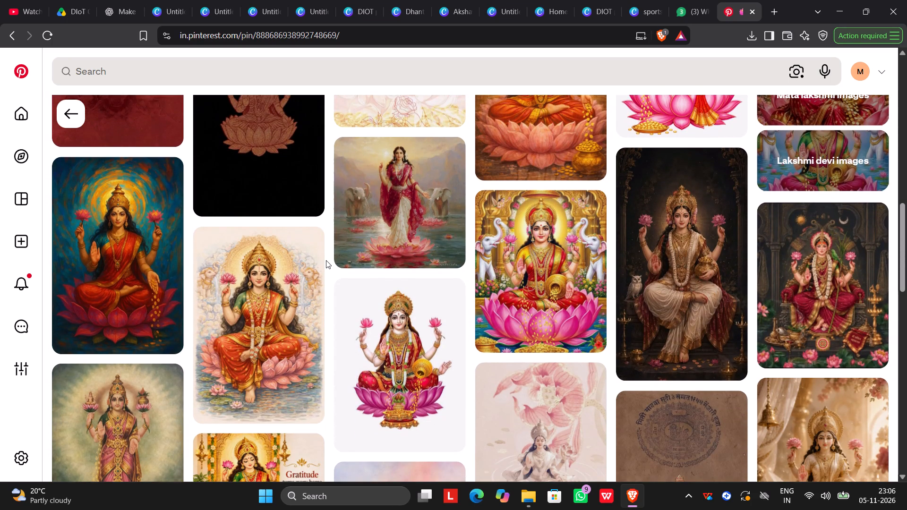
{"action": "scroll", "coordinate": [326, 260], "scroll_direction": "down", "scroll_amount": 4}
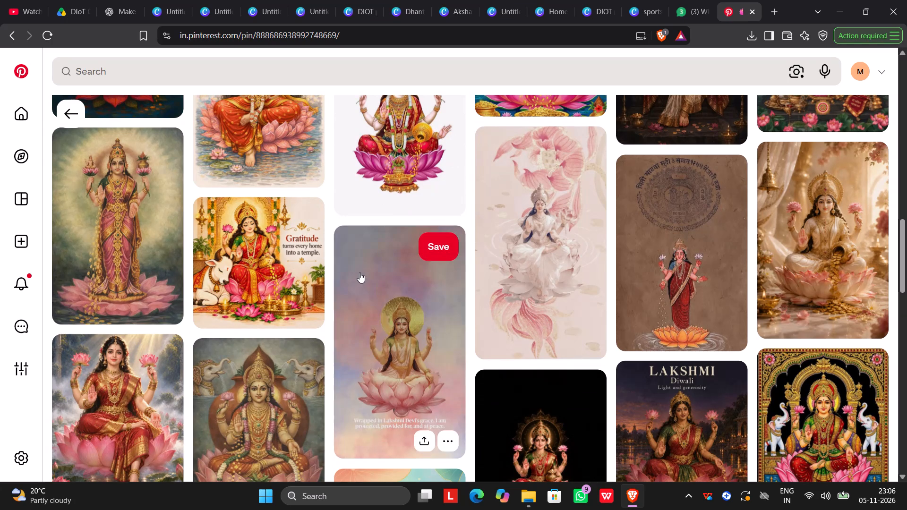
{"action": "scroll", "coordinate": [364, 265], "scroll_direction": "up", "scroll_amount": 11}
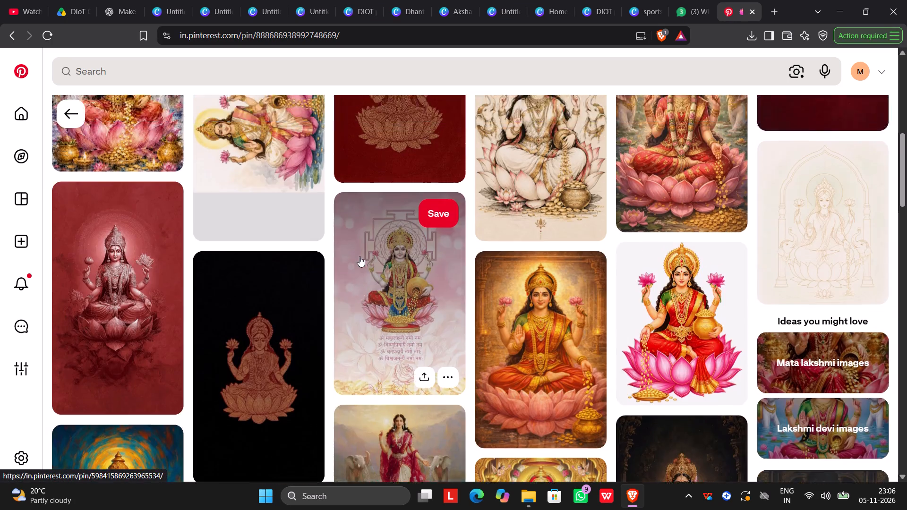
{"action": "scroll", "coordinate": [359, 256], "scroll_direction": "up", "scroll_amount": 10}
{"action": "scroll", "coordinate": [392, 258], "scroll_direction": "down", "scroll_amount": 6}
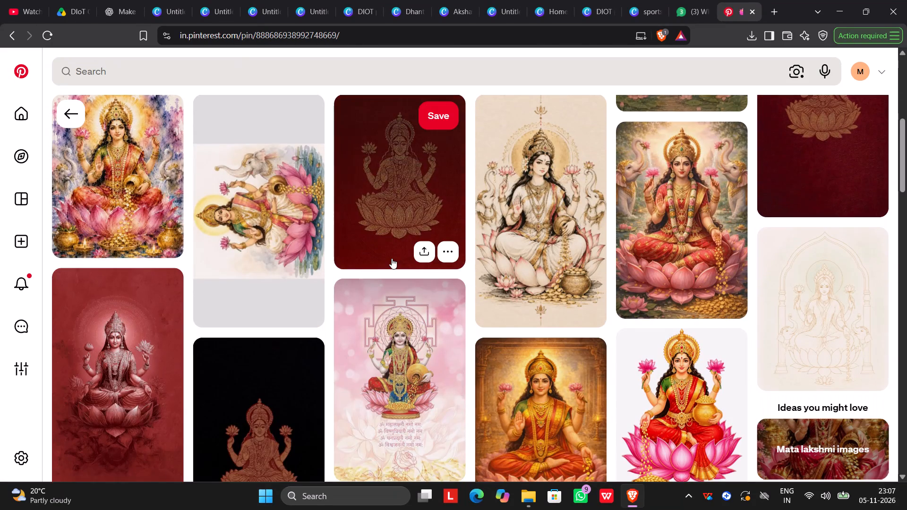
{"action": "scroll", "coordinate": [392, 258], "scroll_direction": "down", "scroll_amount": 11}
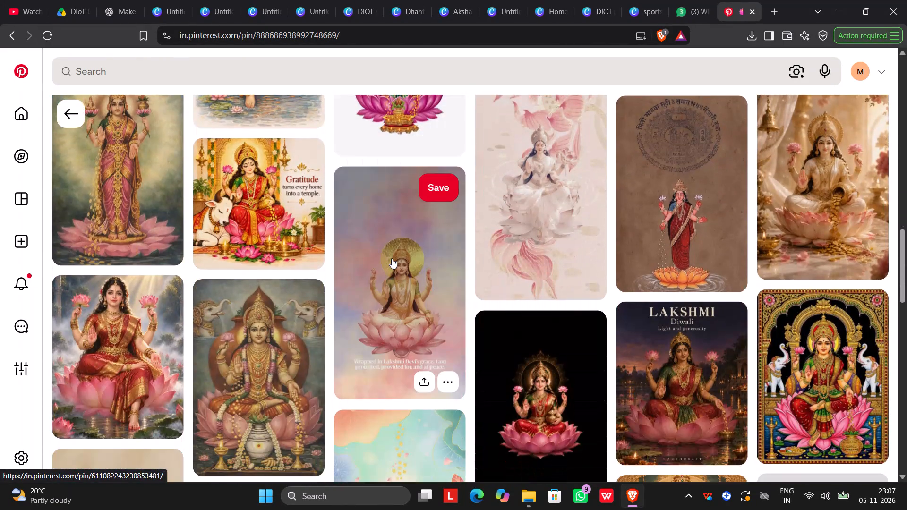
{"action": "scroll", "coordinate": [392, 258], "scroll_direction": "down", "scroll_amount": 4}
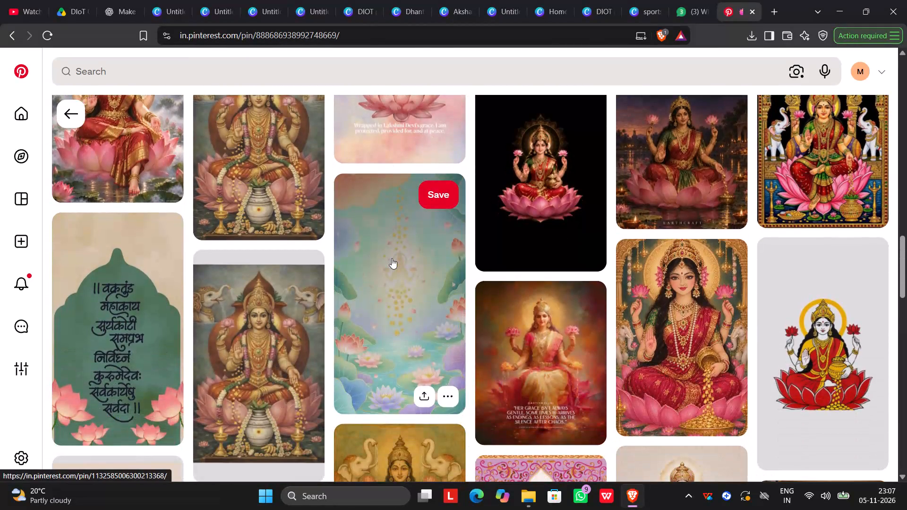
{"action": "scroll", "coordinate": [392, 258], "scroll_direction": "down", "scroll_amount": 14}
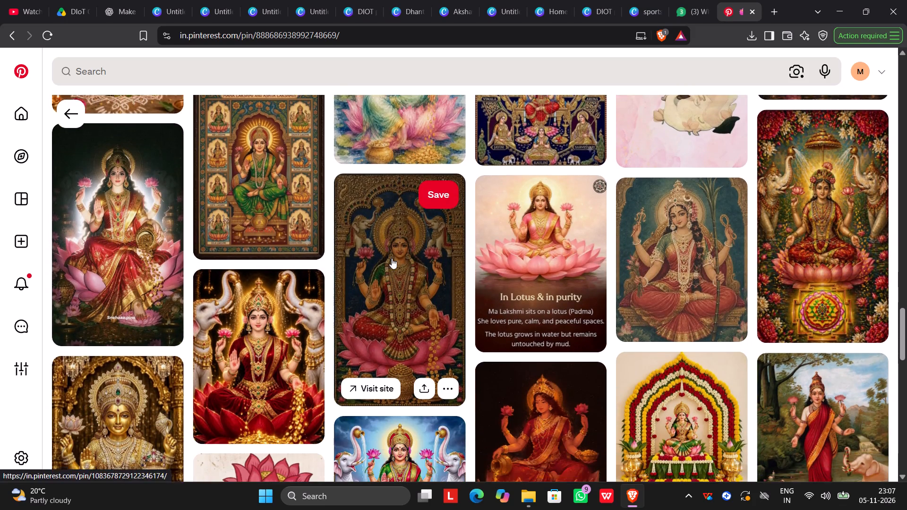
{"action": "scroll", "coordinate": [392, 258], "scroll_direction": "down", "scroll_amount": 8}
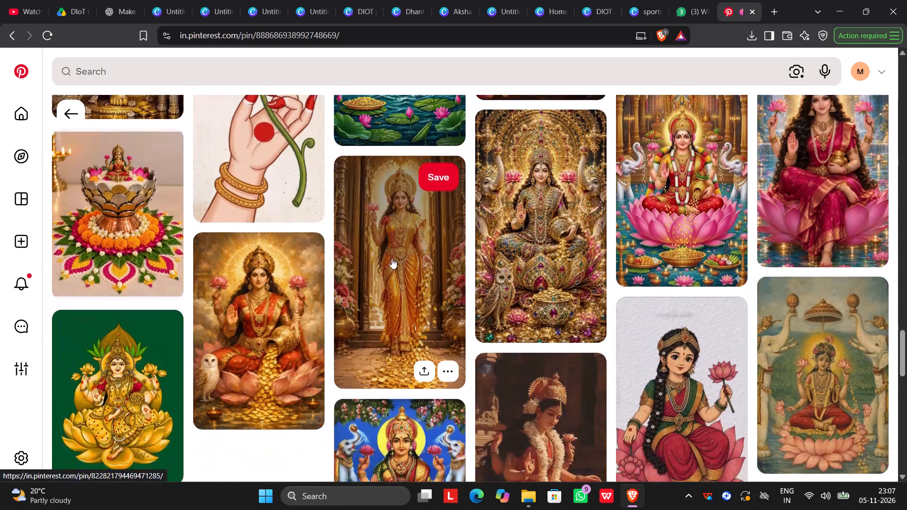
{"action": "scroll", "coordinate": [392, 258], "scroll_direction": "down", "scroll_amount": 10}
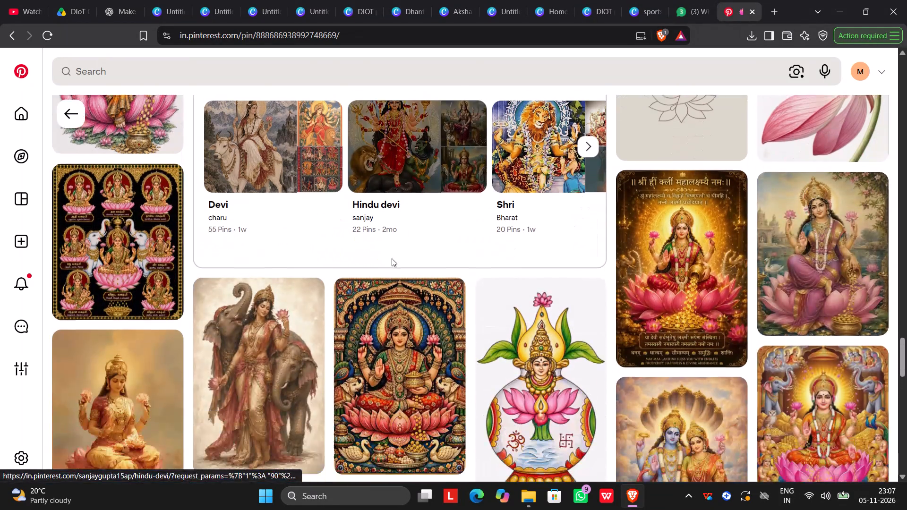
{"action": "scroll", "coordinate": [392, 258], "scroll_direction": "up", "scroll_amount": 16}
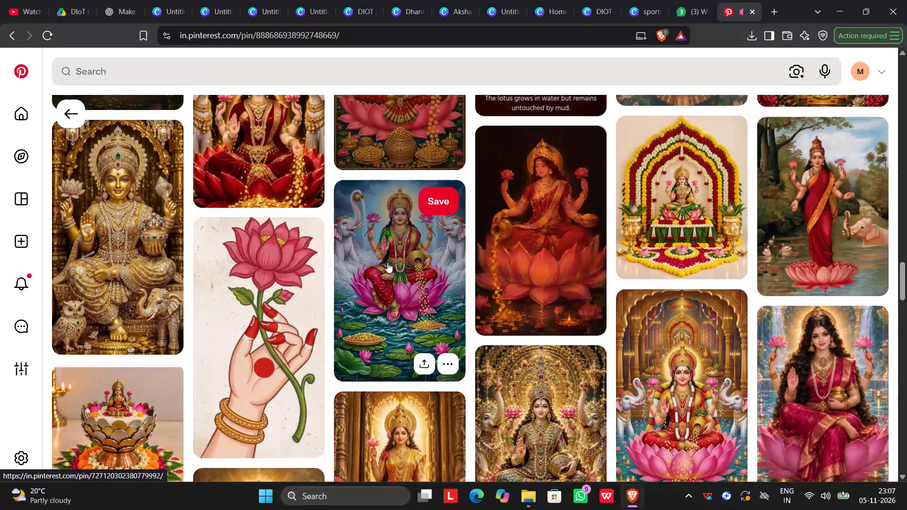
{"action": "scroll", "coordinate": [387, 263], "scroll_direction": "up", "scroll_amount": 4}
{"action": "scroll", "coordinate": [387, 267], "scroll_direction": "up", "scroll_amount": 20}
{"action": "scroll", "coordinate": [387, 267], "scroll_direction": "up", "scroll_amount": 5}
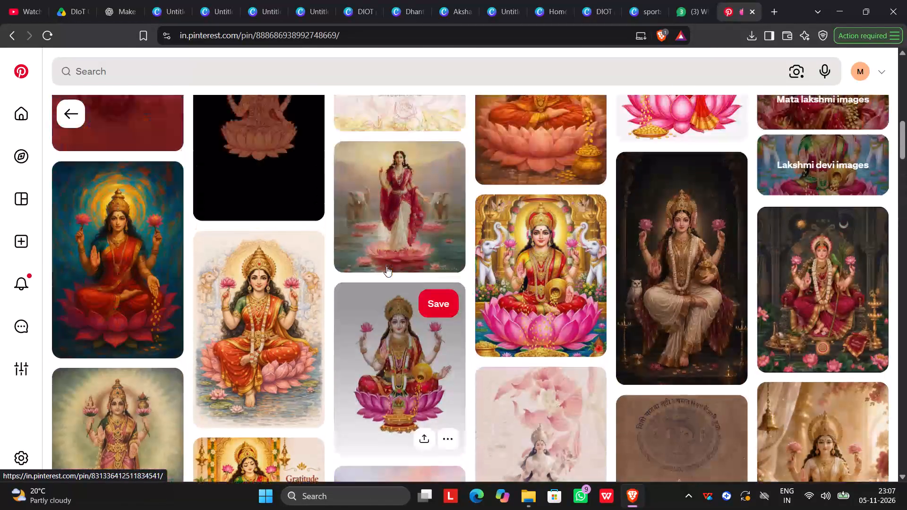
{"action": "scroll", "coordinate": [386, 266], "scroll_direction": "up", "scroll_amount": 12}
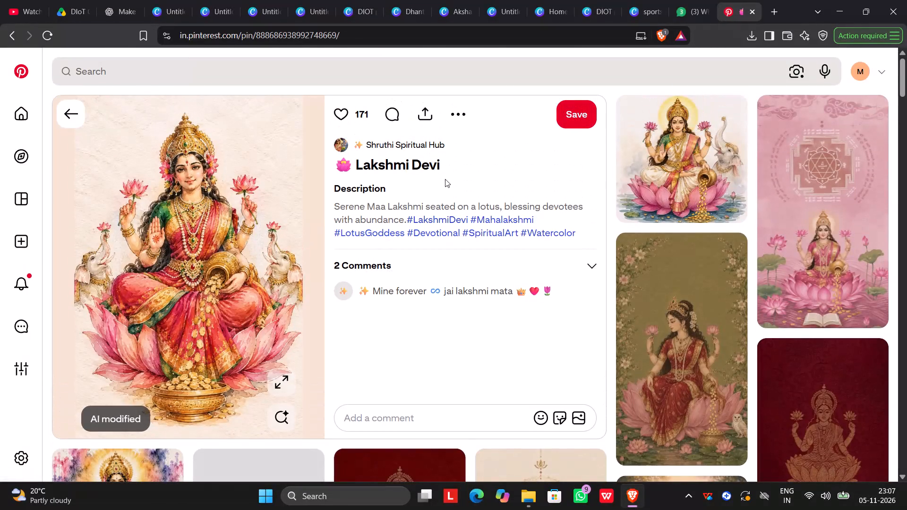
{"action": "left_click", "coordinate": [459, 119]}
{"action": "left_click", "coordinate": [449, 190]}
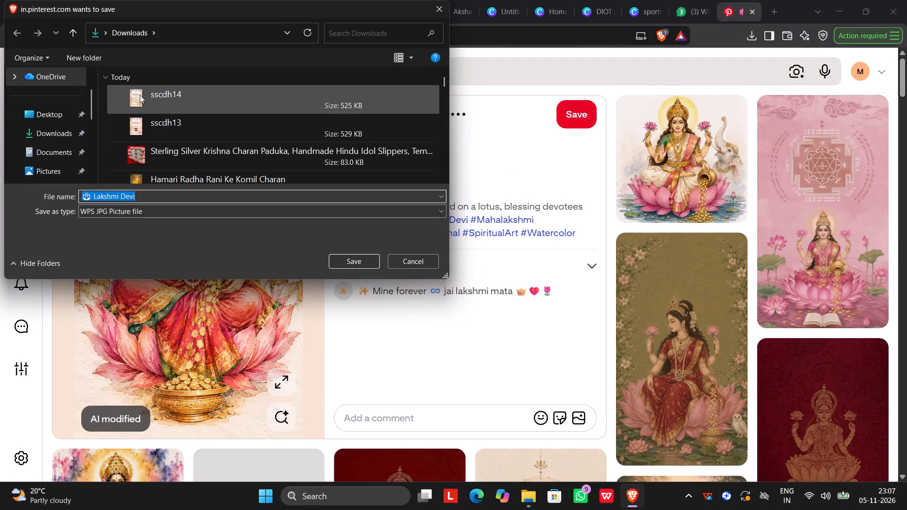
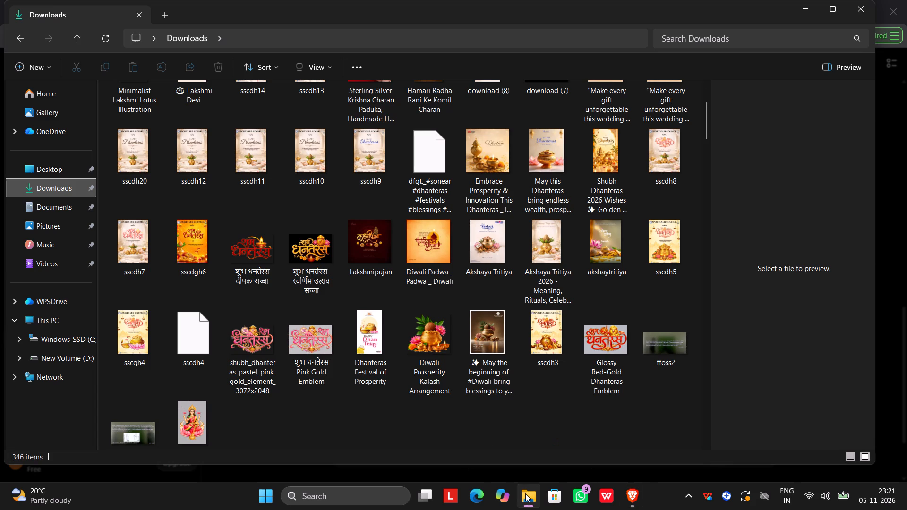
{"action": "scroll", "coordinate": [391, 369], "scroll_direction": "up", "scroll_amount": 5}
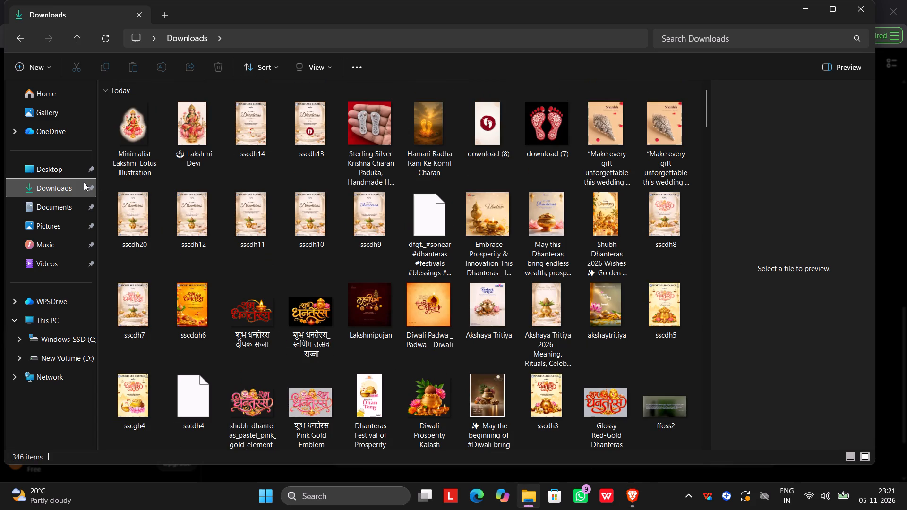
{"action": "left_click", "coordinate": [84, 182]}
{"action": "left_click_drag", "start_coordinate": [133, 141], "coordinate": [405, 509]}
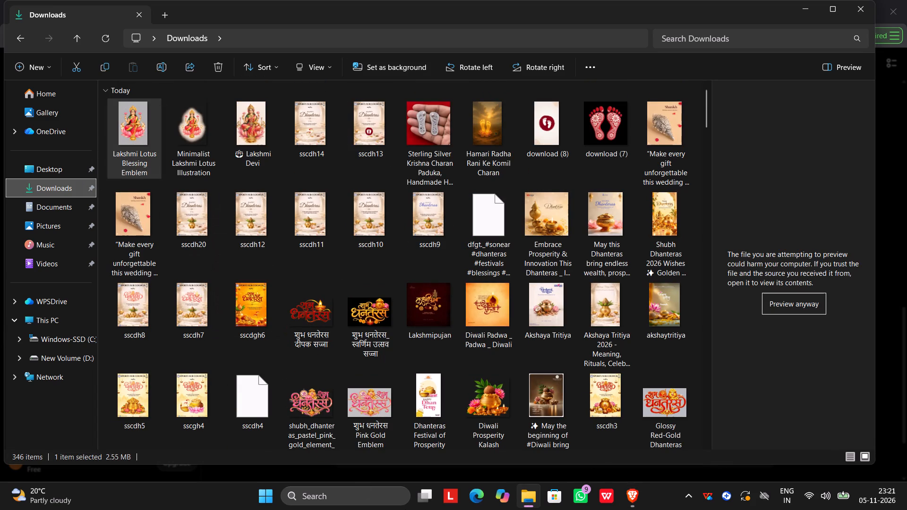
{"action": "left_click_drag", "start_coordinate": [405, 509], "coordinate": [618, 489]}
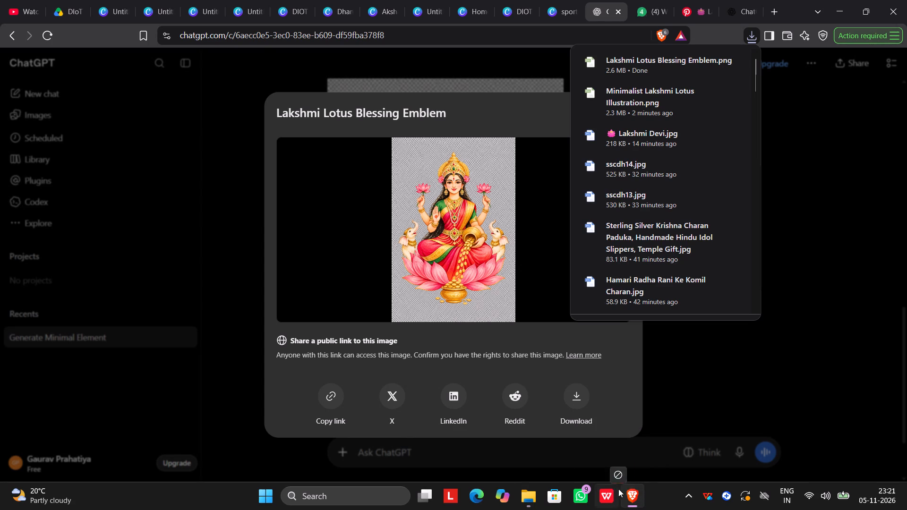
{"action": "left_click_drag", "start_coordinate": [618, 489], "coordinate": [634, 502]}
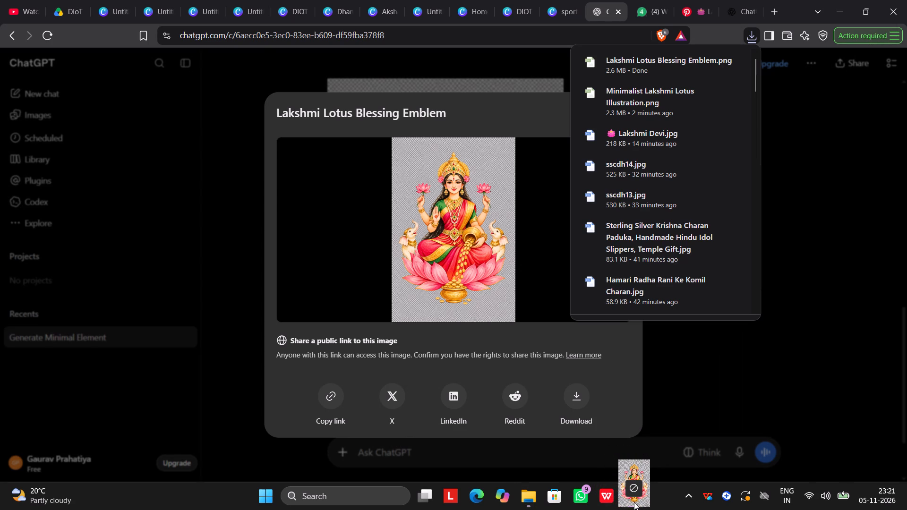
{"action": "left_click_drag", "start_coordinate": [634, 502], "coordinate": [646, 373]}
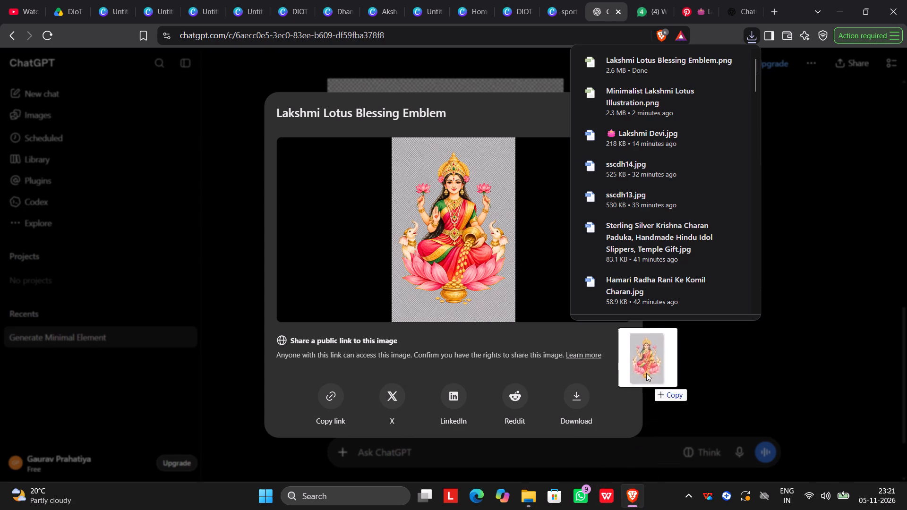
{"action": "left_click_drag", "start_coordinate": [646, 373], "coordinate": [547, 2]}
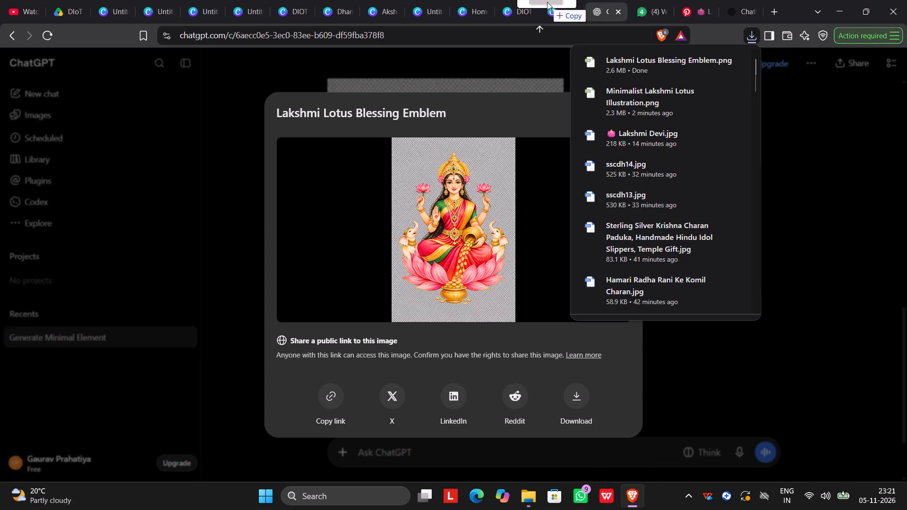
{"action": "left_click_drag", "start_coordinate": [547, 2], "coordinate": [514, 257]}
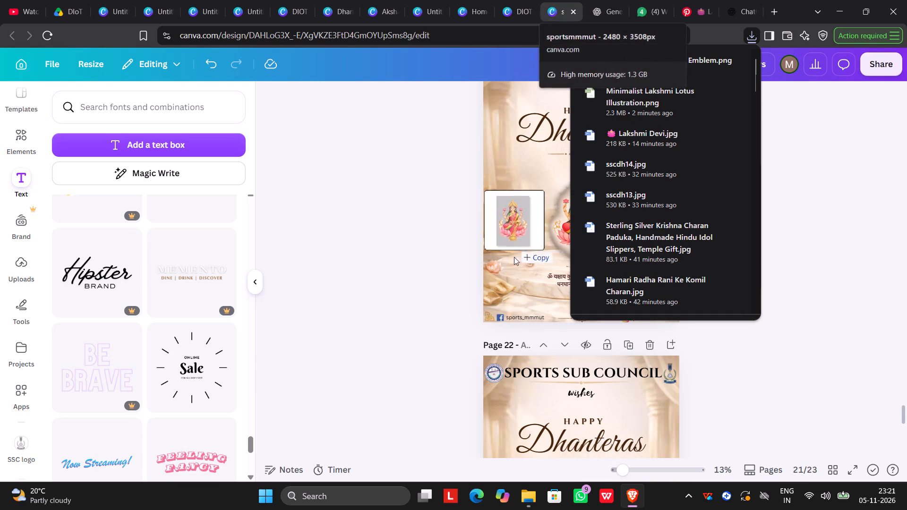
{"action": "left_click_drag", "start_coordinate": [514, 257], "coordinate": [514, 275]}
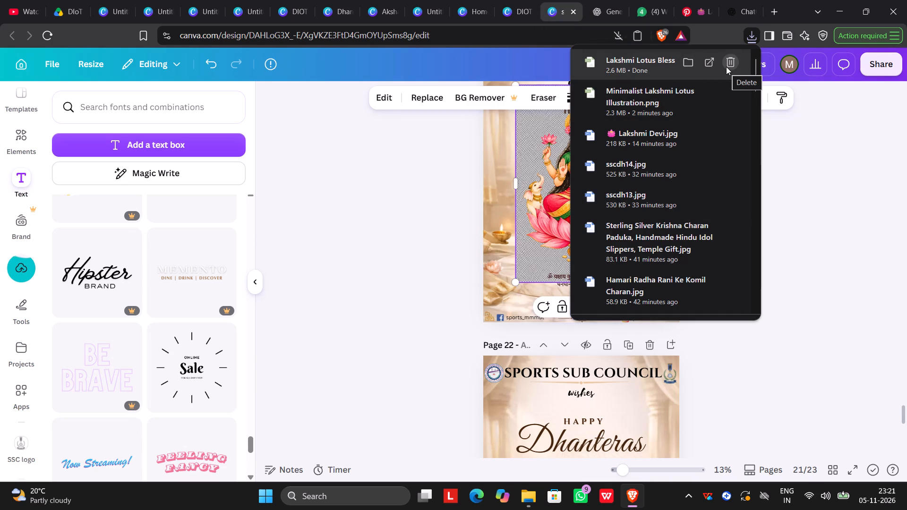
{"action": "left_click", "coordinate": [834, 195]}
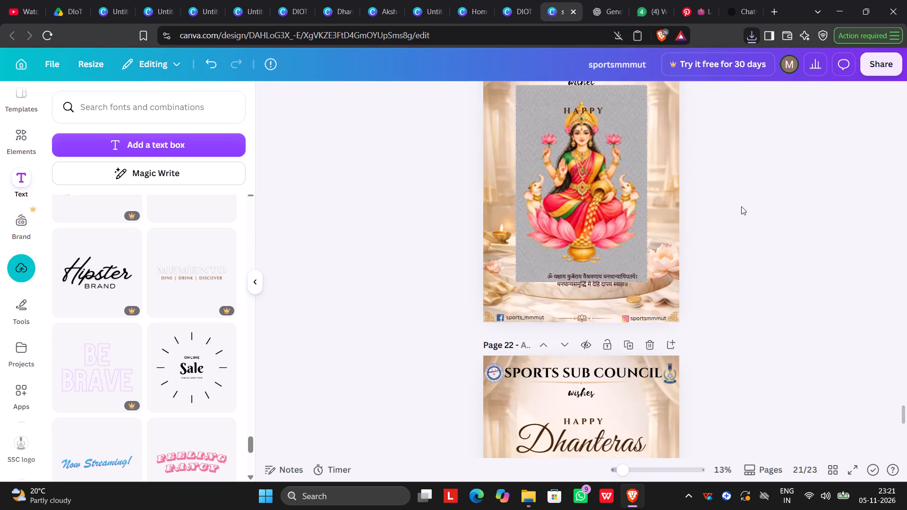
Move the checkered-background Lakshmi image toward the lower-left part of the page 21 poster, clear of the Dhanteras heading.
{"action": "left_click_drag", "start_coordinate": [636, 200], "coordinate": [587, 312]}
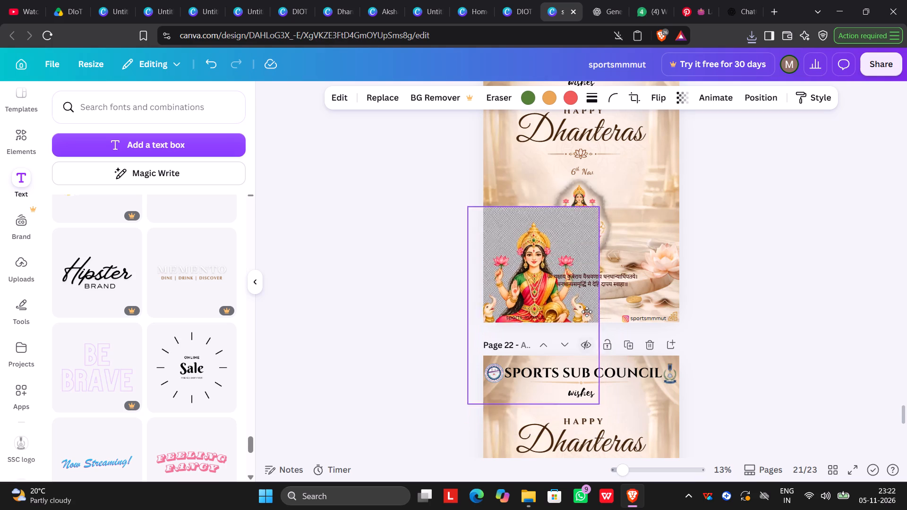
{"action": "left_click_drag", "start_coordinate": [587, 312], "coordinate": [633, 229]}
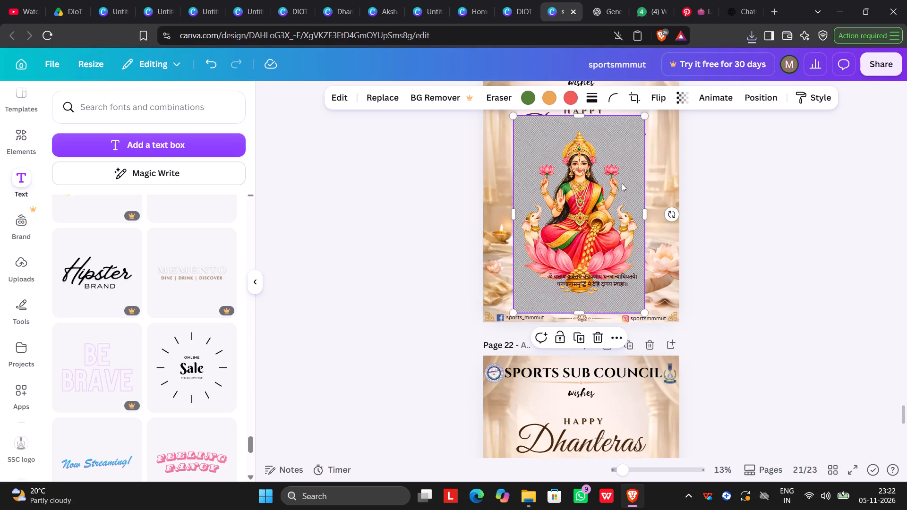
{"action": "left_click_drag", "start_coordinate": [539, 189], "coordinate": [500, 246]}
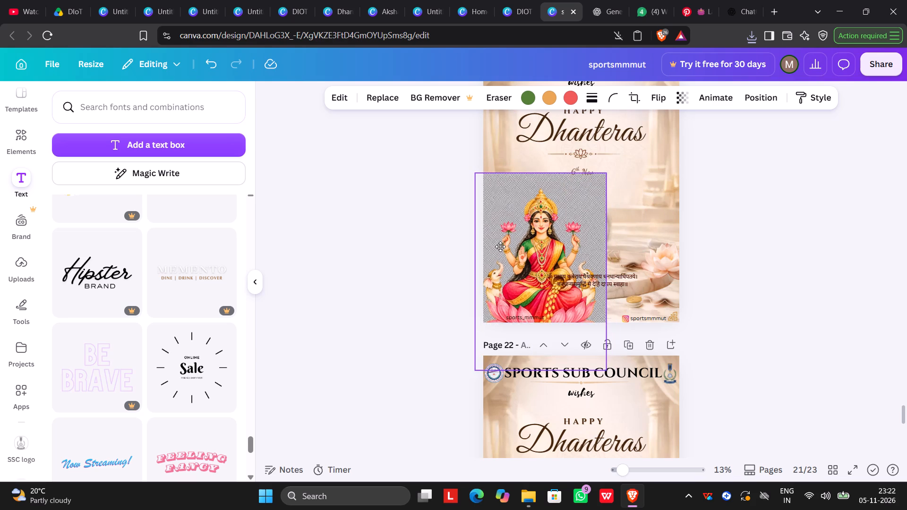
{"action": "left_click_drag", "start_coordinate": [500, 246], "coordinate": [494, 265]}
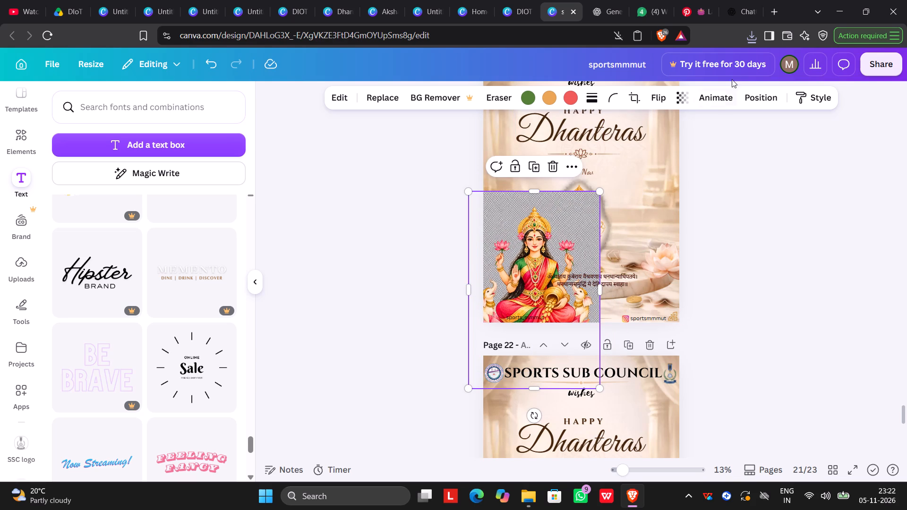
Switch to the Downloads folder and view the Lakshmi Lotus Blessing Emblem image full size to check its background.
{"action": "left_click", "coordinate": [837, 10]}
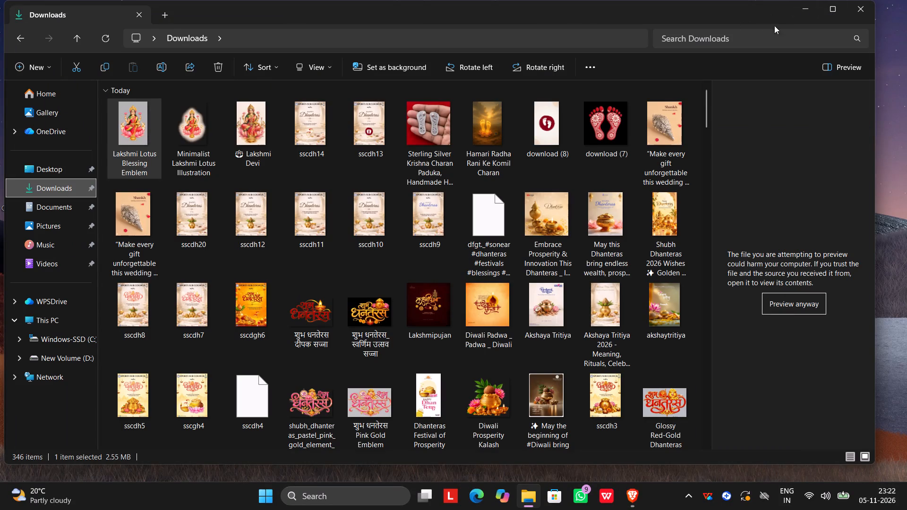
{"action": "double_click", "coordinate": [142, 154]}
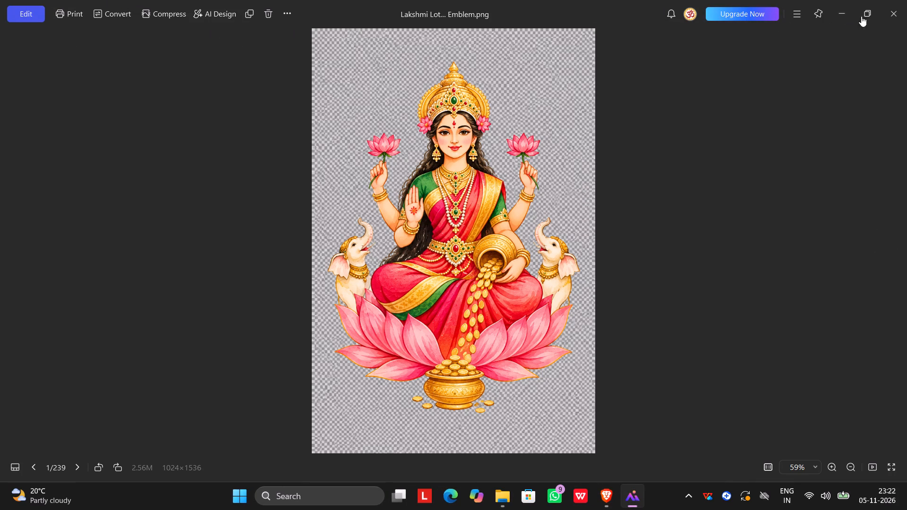
{"action": "left_click", "coordinate": [884, 15]}
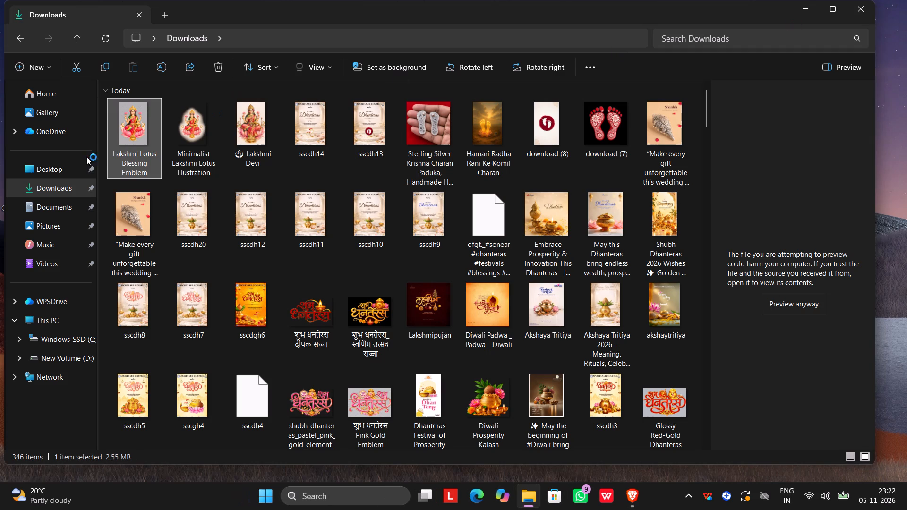
Open the Lakshmi Lotus Blessing Emblem image in Photos for editing and remove its background.
{"action": "right_click", "coordinate": [130, 141]}
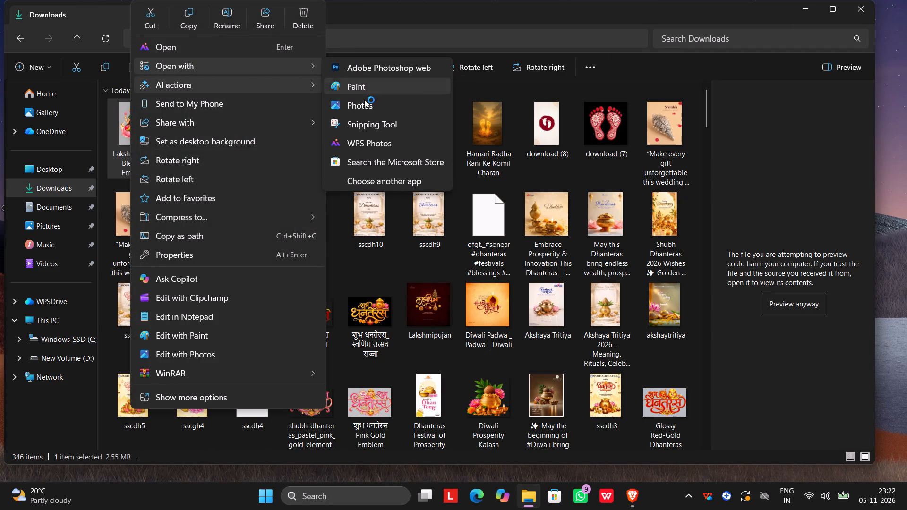
{"action": "left_click", "coordinate": [363, 110]}
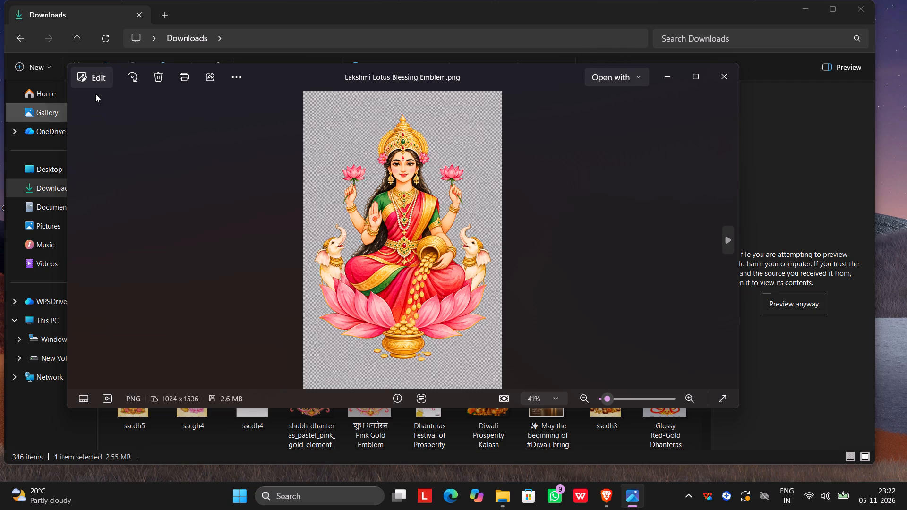
{"action": "left_click", "coordinate": [92, 78]}
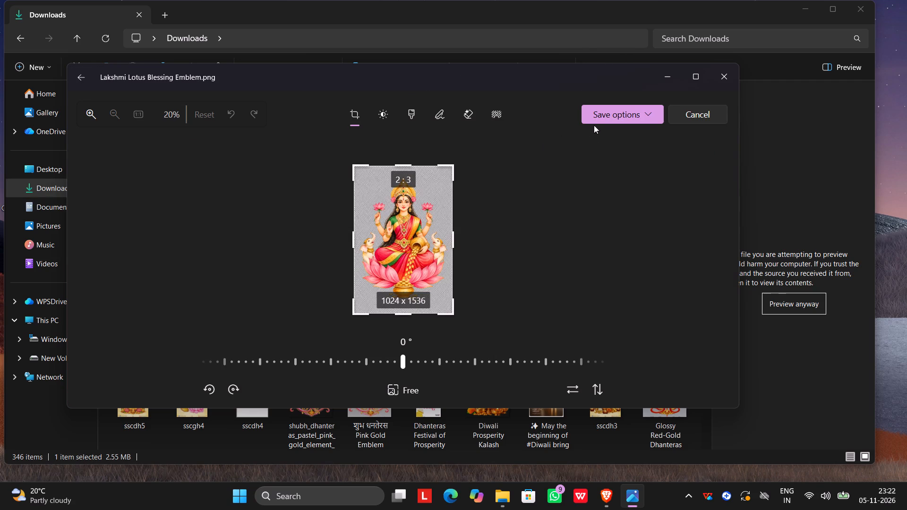
{"action": "left_click", "coordinate": [496, 119]}
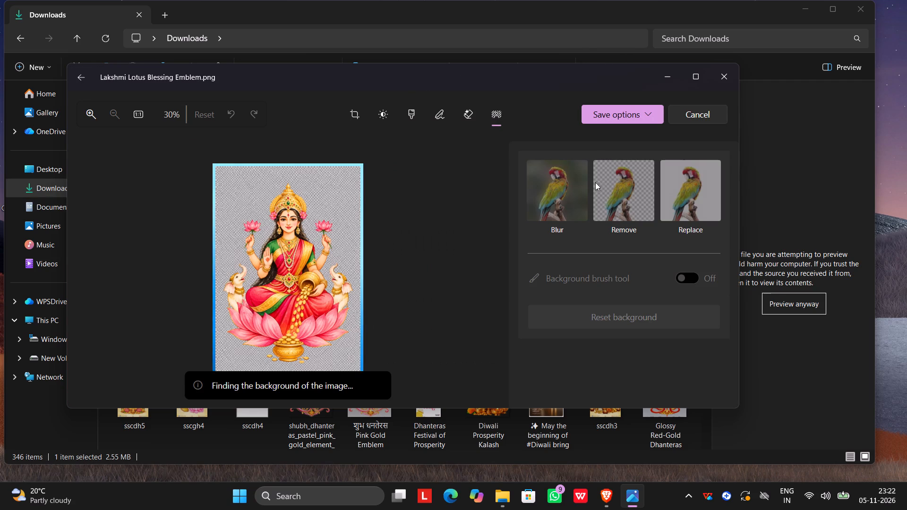
{"action": "left_click", "coordinate": [615, 183]}
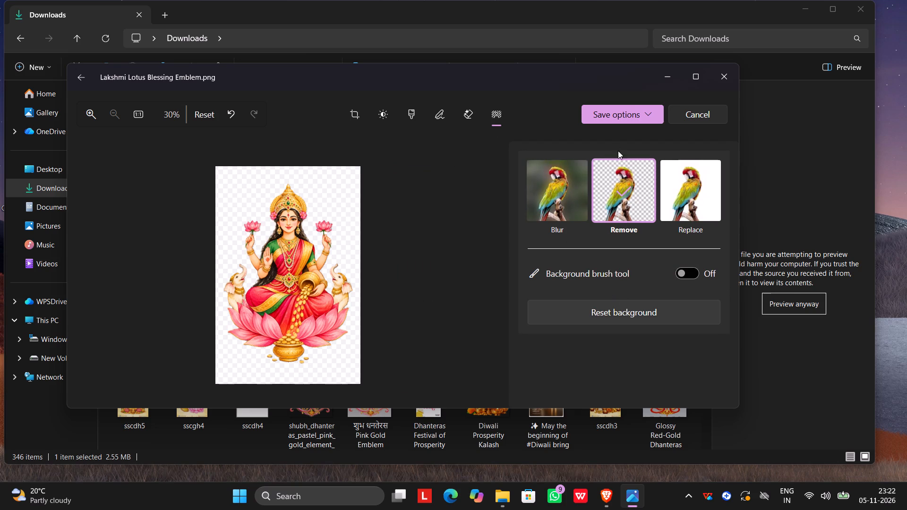
Save the background-free image as a PNG copy named "Lakshmi Lotus Blessing" in Downloads and close Photos.
{"action": "left_click", "coordinate": [609, 117]}
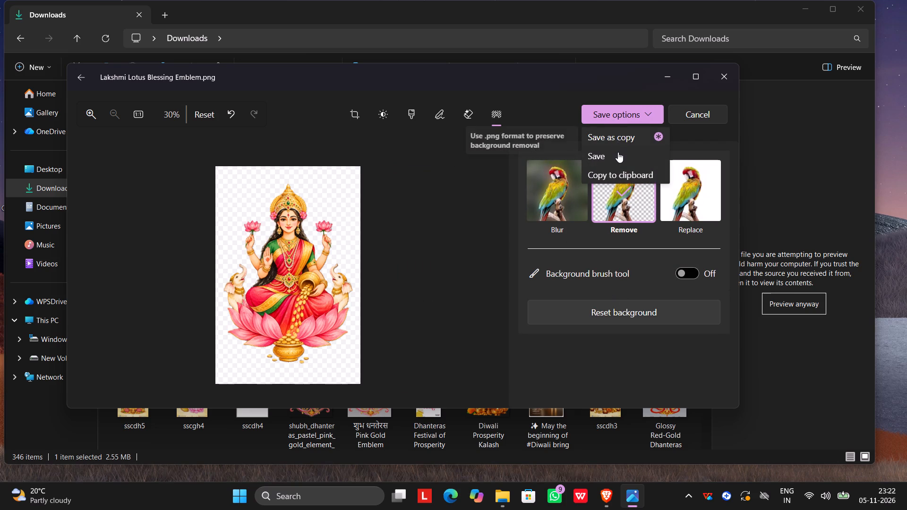
{"action": "left_click", "coordinate": [617, 142]}
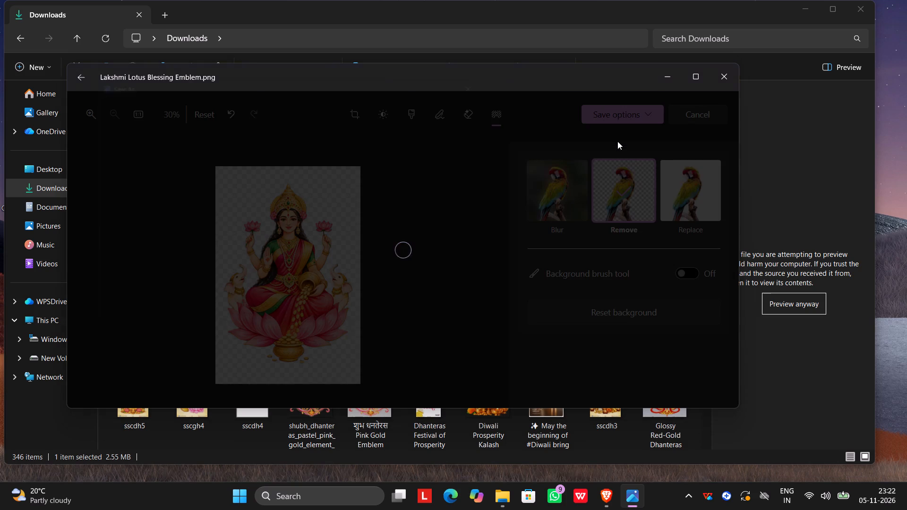
{"action": "left_click", "coordinate": [112, 195]}
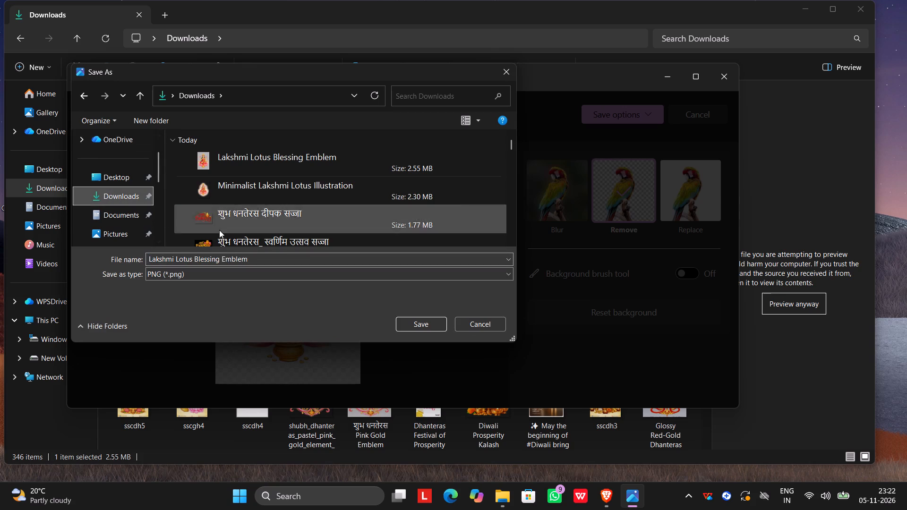
{"action": "left_click", "coordinate": [416, 324]}
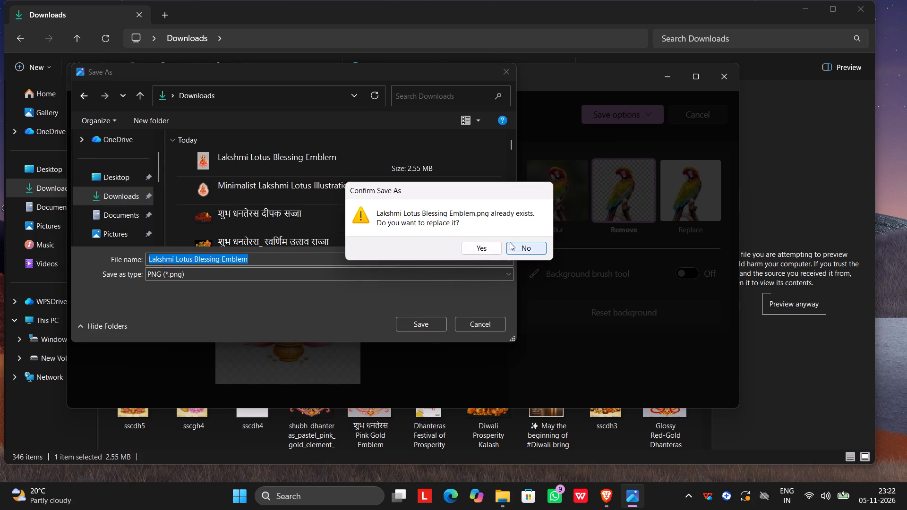
{"action": "left_click", "coordinate": [286, 261]}
{"action": "left_click", "coordinate": [534, 247]}
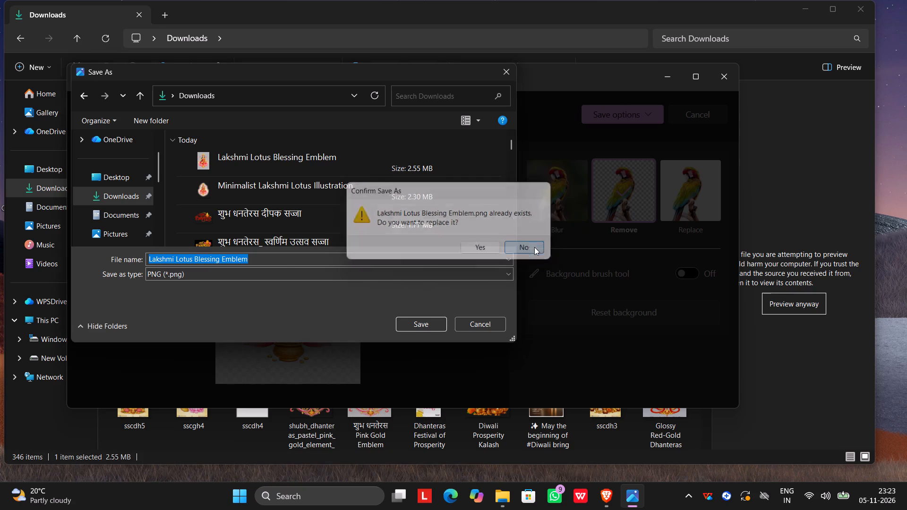
{"action": "left_click_drag", "start_coordinate": [320, 257], "coordinate": [306, 259]}
{"action": "left_click", "coordinate": [252, 264]}
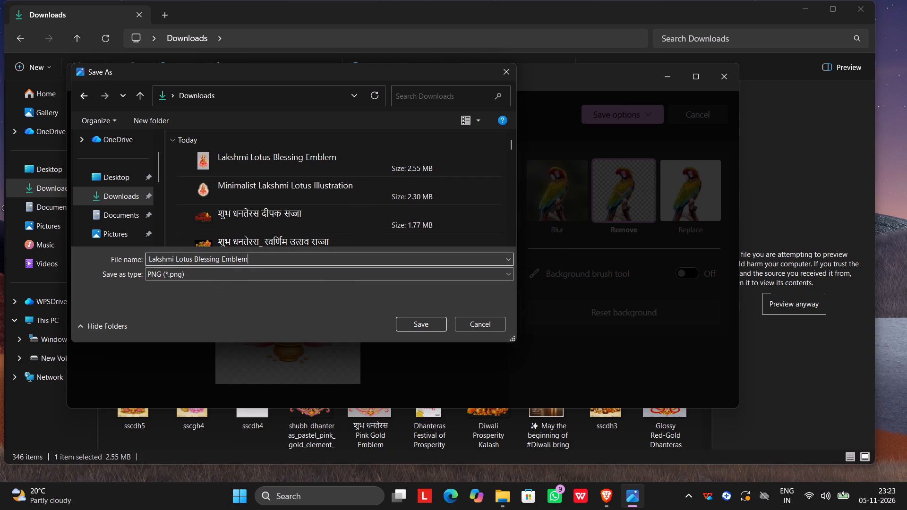
{"action": "left_click_drag", "start_coordinate": [252, 259], "coordinate": [218, 259]}
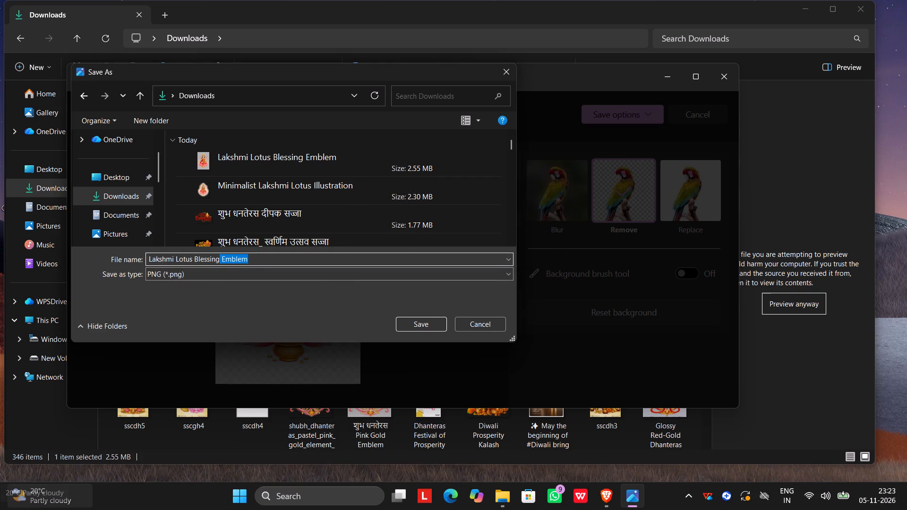
{"action": "key", "text": "BackSpace"}
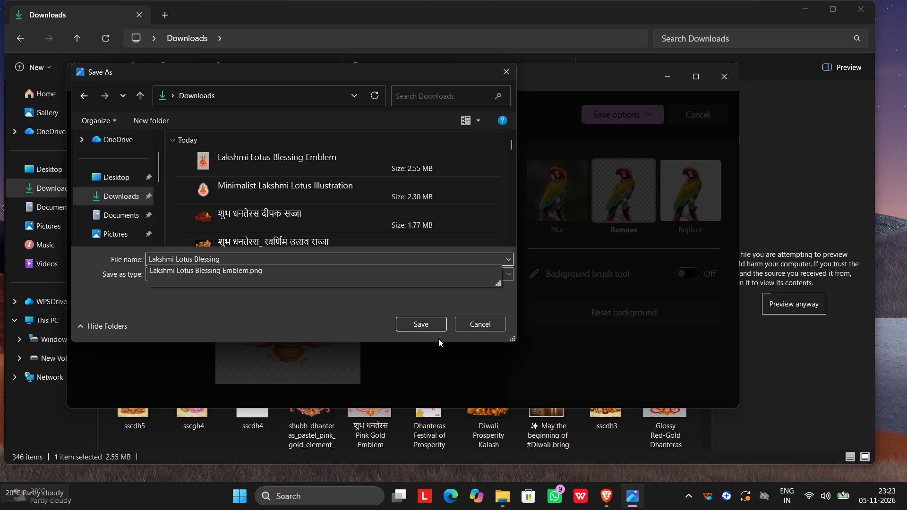
{"action": "left_click", "coordinate": [436, 321]}
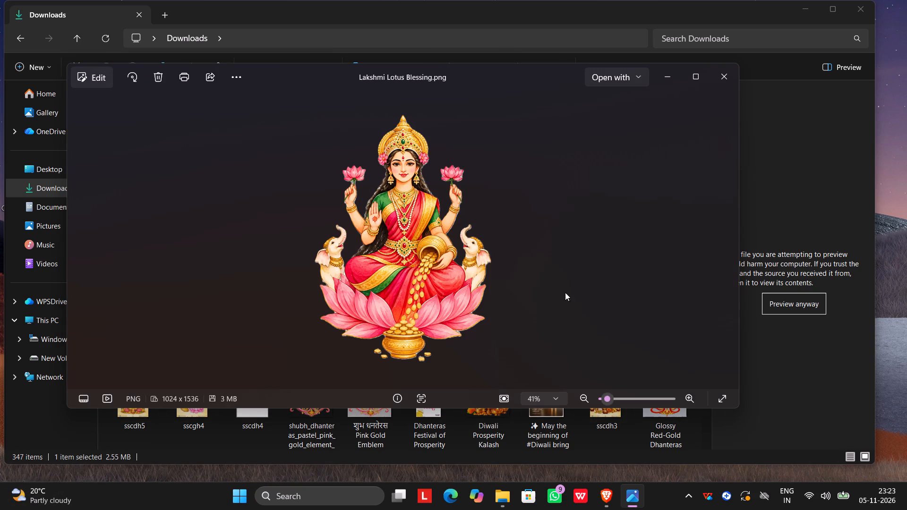
{"action": "left_click", "coordinate": [726, 79]}
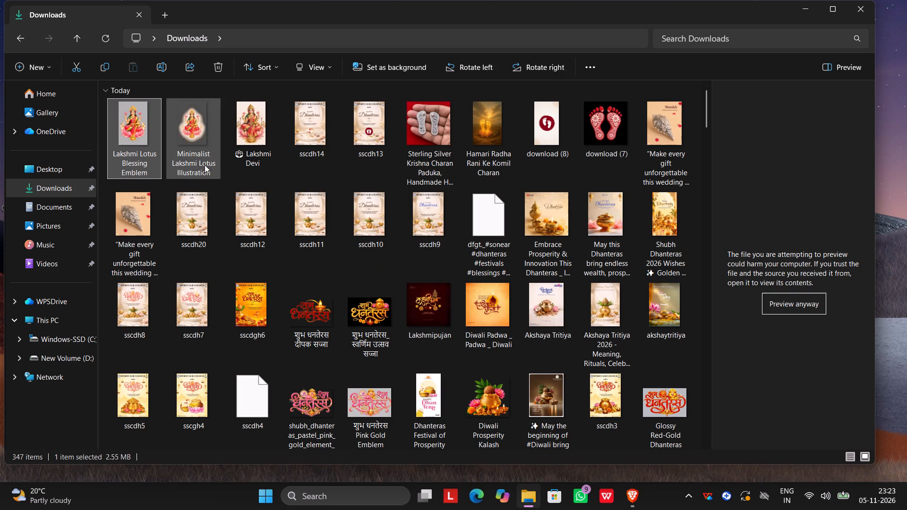
Add the Lakshmi Lotus Blessing image from the Downloads folder to page 21 of the sportsmmmut design in Canva.
{"action": "left_click", "coordinate": [51, 184]}
{"action": "left_click", "coordinate": [51, 184]}
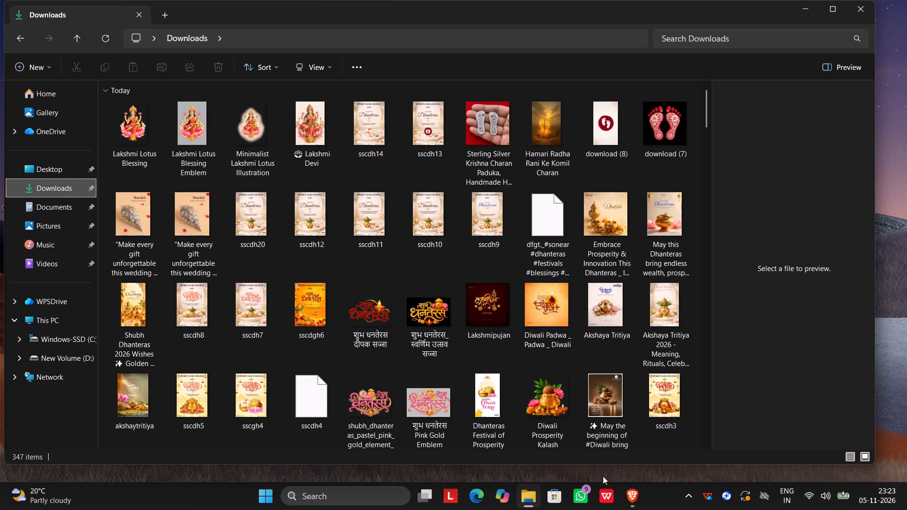
{"action": "left_click_drag", "start_coordinate": [128, 120], "coordinate": [306, 261]}
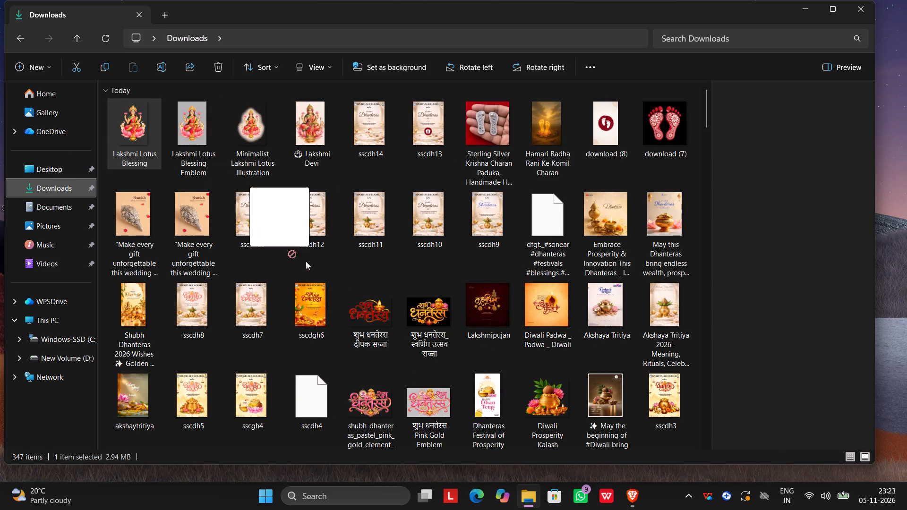
{"action": "left_click_drag", "start_coordinate": [306, 261], "coordinate": [614, 322]}
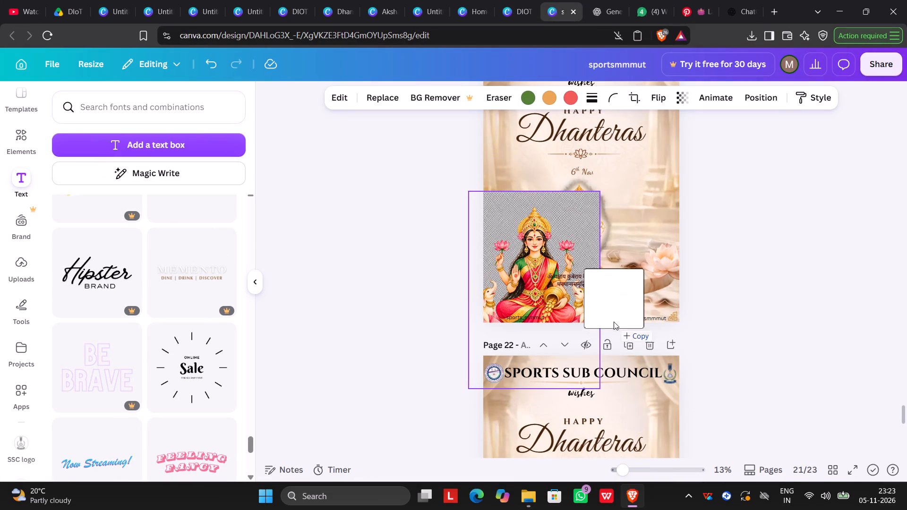
{"action": "left_click_drag", "start_coordinate": [614, 322], "coordinate": [632, 259]}
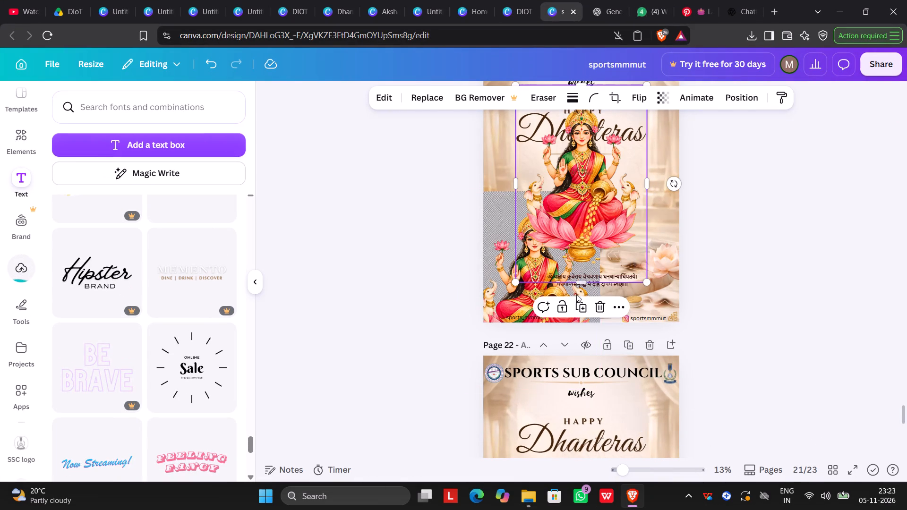
Delete the Lakshmi image with the grey checkered background from page 21.
{"action": "left_click", "coordinate": [505, 287]}
{"action": "left_click", "coordinate": [554, 170]}
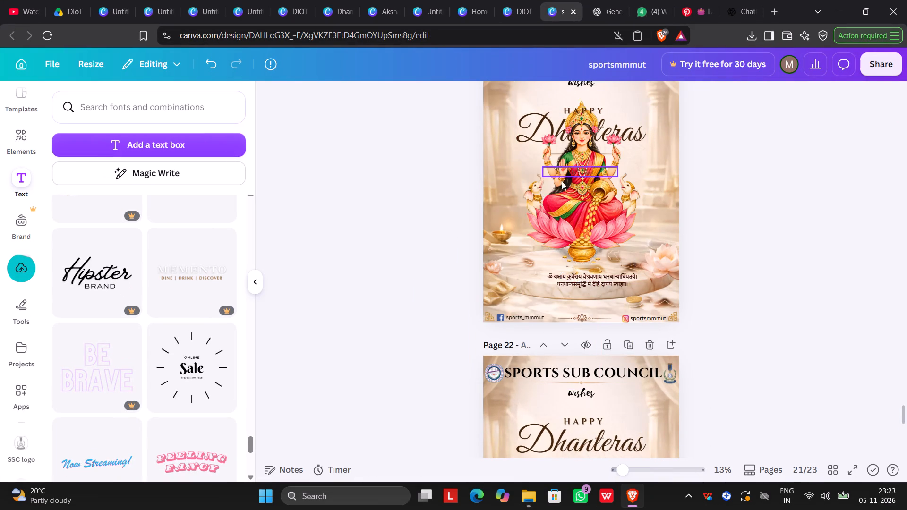
Move the new Lakshmi image aside and delete the small Lakshmi illustration with the dark halo from page 21.
{"action": "left_click_drag", "start_coordinate": [591, 209], "coordinate": [506, 256]}
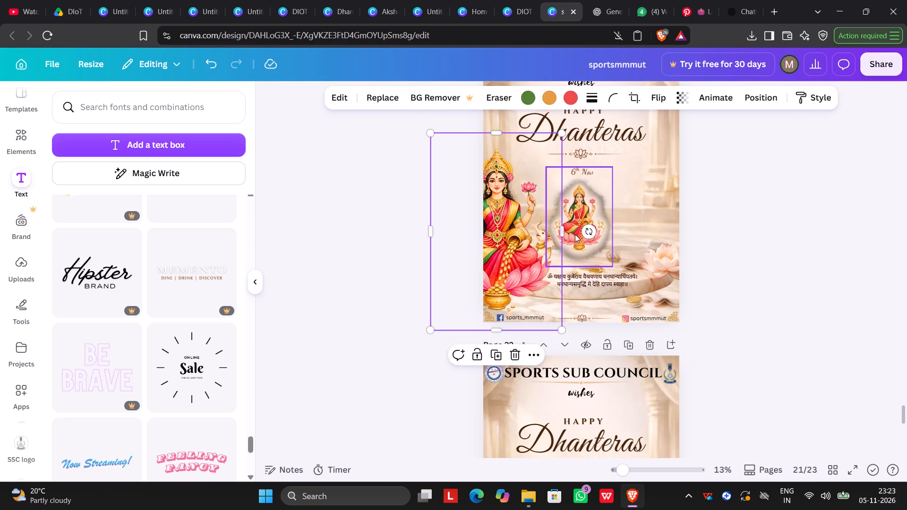
{"action": "left_click", "coordinate": [578, 231]}
{"action": "left_click", "coordinate": [598, 141]}
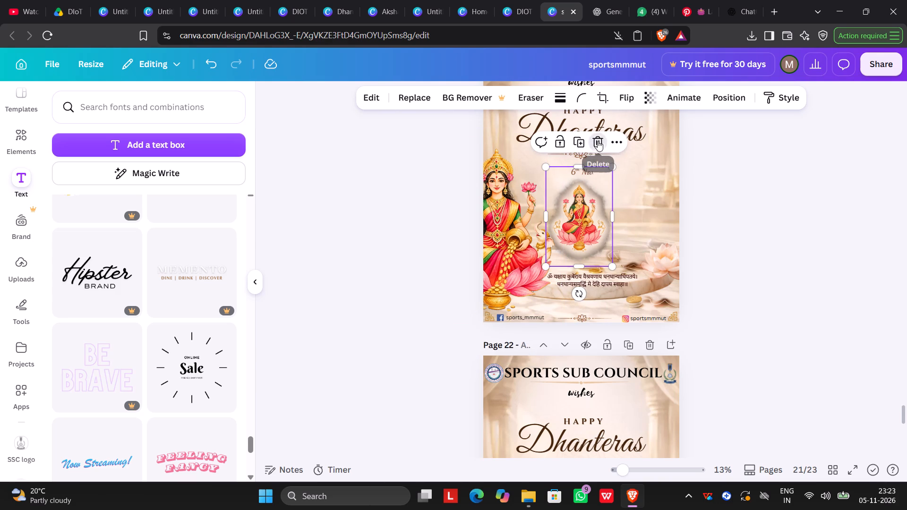
Move the Lakshmi image to the centre of page 21 and shrink it to fit below the Dhanteras title.
{"action": "left_click_drag", "start_coordinate": [528, 207], "coordinate": [604, 206]}
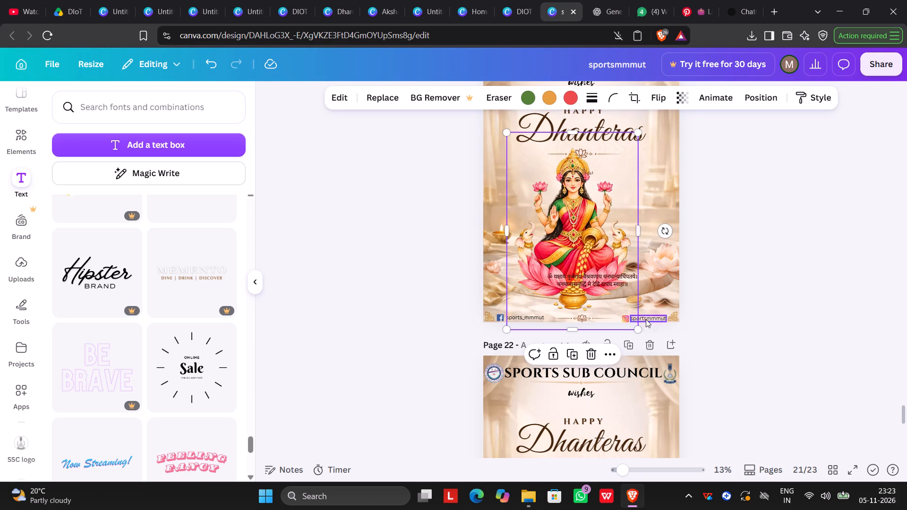
{"action": "left_click_drag", "start_coordinate": [637, 331], "coordinate": [605, 243]}
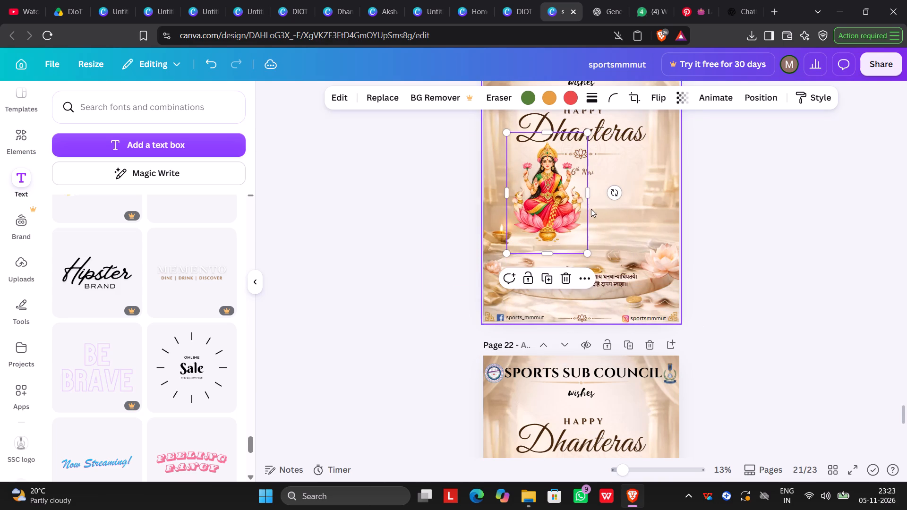
{"action": "left_click_drag", "start_coordinate": [556, 213], "coordinate": [587, 248]}
{"action": "right_click", "coordinate": [588, 245]}
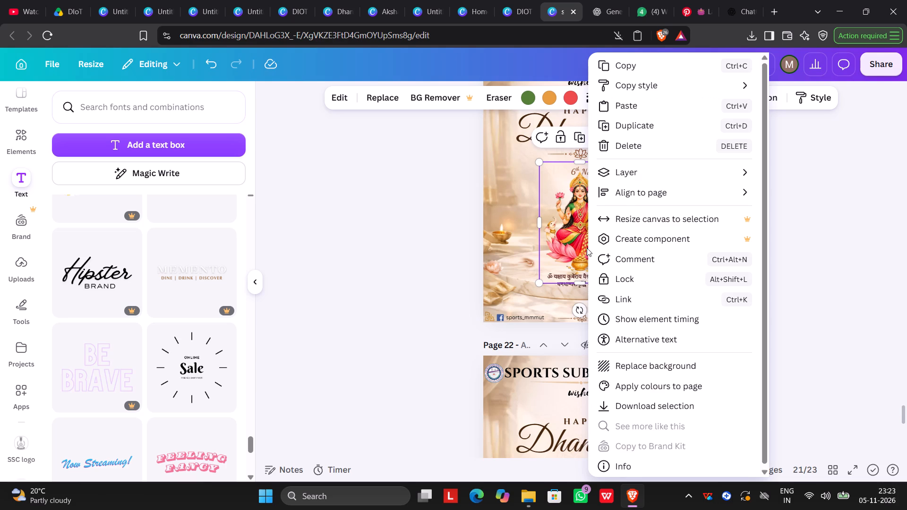
{"action": "left_click_drag", "start_coordinate": [587, 248], "coordinate": [583, 250]}
{"action": "left_click", "coordinate": [391, 217]}
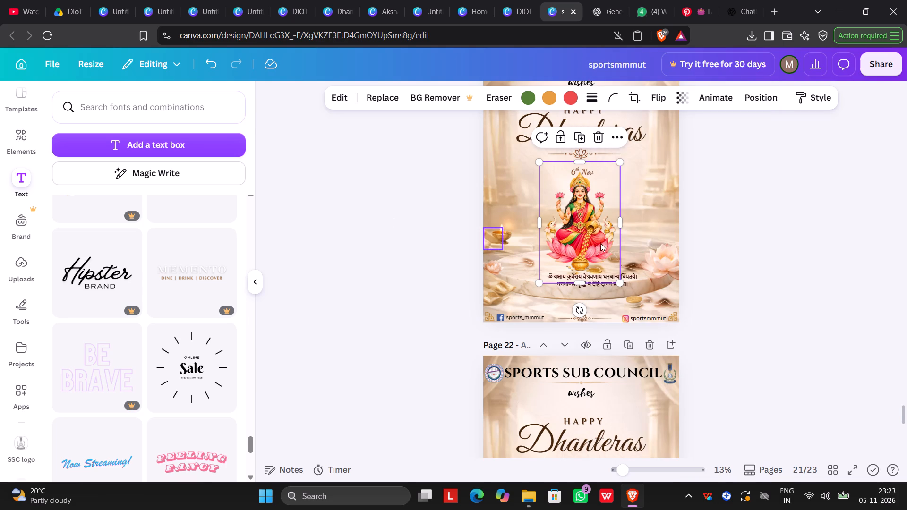
{"action": "left_click_drag", "start_coordinate": [618, 284], "coordinate": [610, 266]}
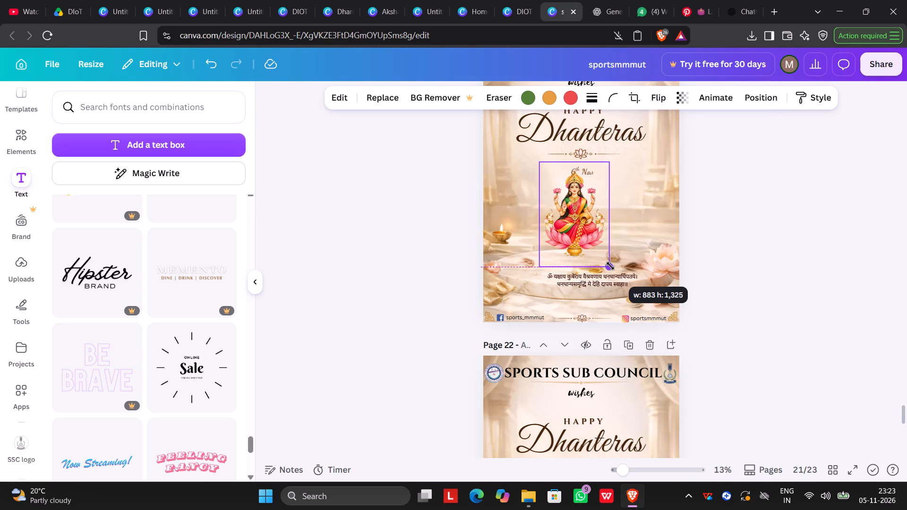
{"action": "left_click_drag", "start_coordinate": [610, 266], "coordinate": [620, 276]}
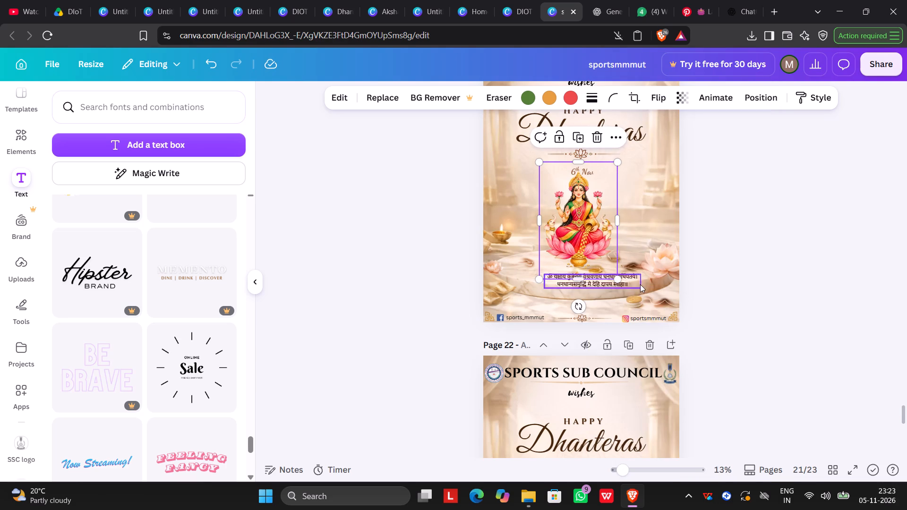
Move the Sanskrit mantra text lower on page 21, towards the social media handles.
{"action": "left_click_drag", "start_coordinate": [627, 286], "coordinate": [614, 307]}
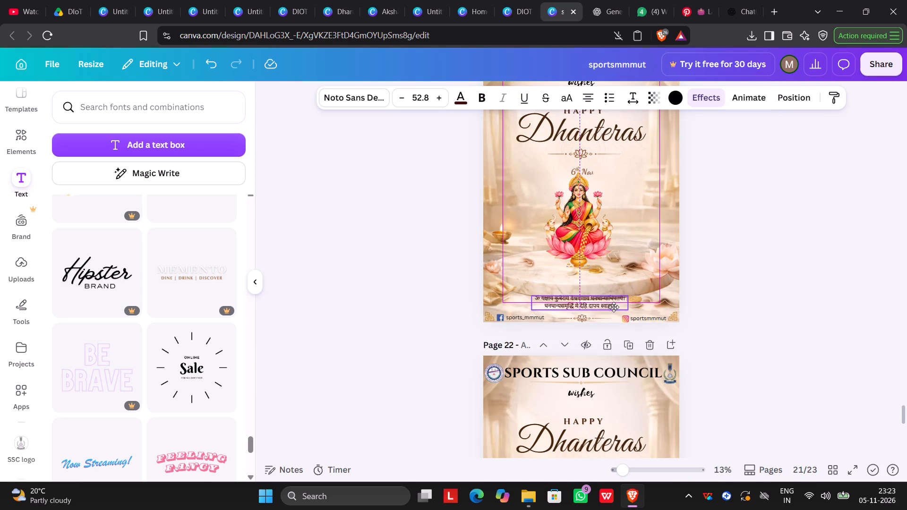
{"action": "left_click_drag", "start_coordinate": [614, 307], "coordinate": [616, 301]}
Move the Lakshmi image down so the figure sits below the 6th Nov date and above the mantra.
{"action": "left_click_drag", "start_coordinate": [599, 234], "coordinate": [599, 235]}
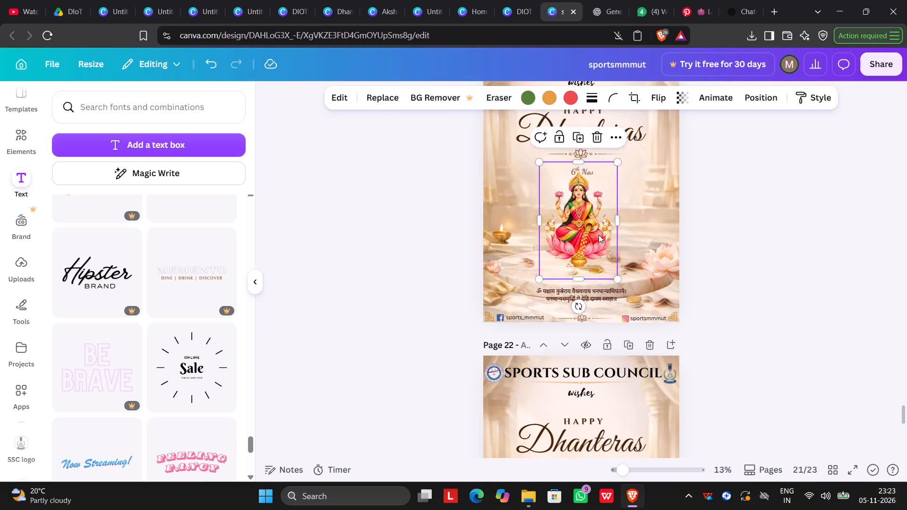
{"action": "left_click_drag", "start_coordinate": [599, 235], "coordinate": [599, 249]}
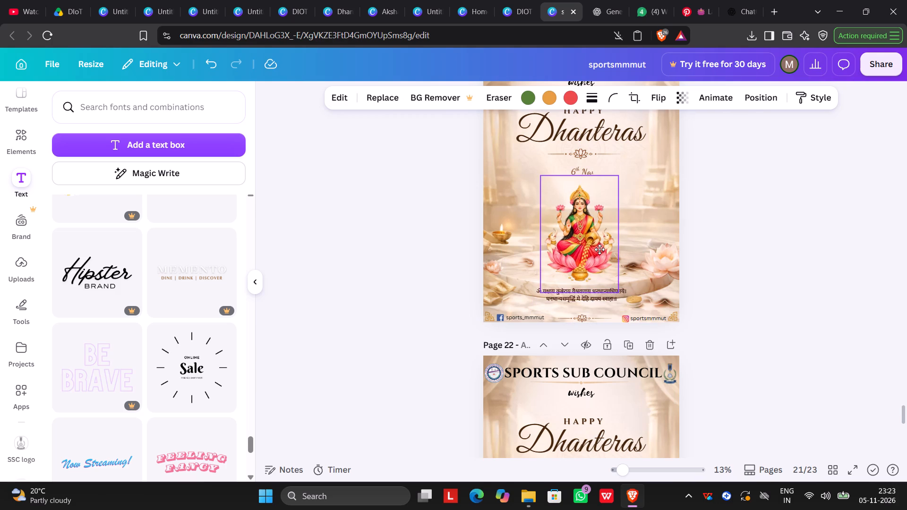
{"action": "left_click_drag", "start_coordinate": [599, 249], "coordinate": [599, 253]}
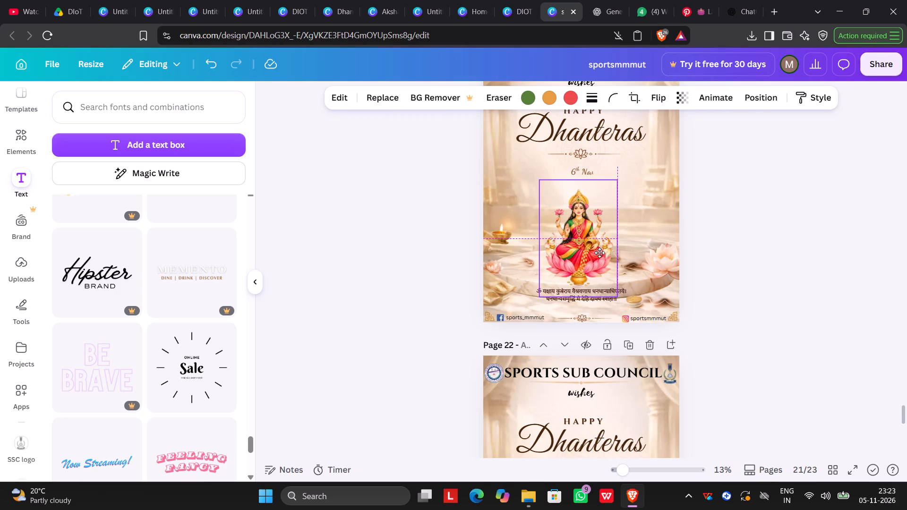
{"action": "left_click_drag", "start_coordinate": [599, 253], "coordinate": [600, 251]}
{"action": "left_click", "coordinate": [734, 258]}
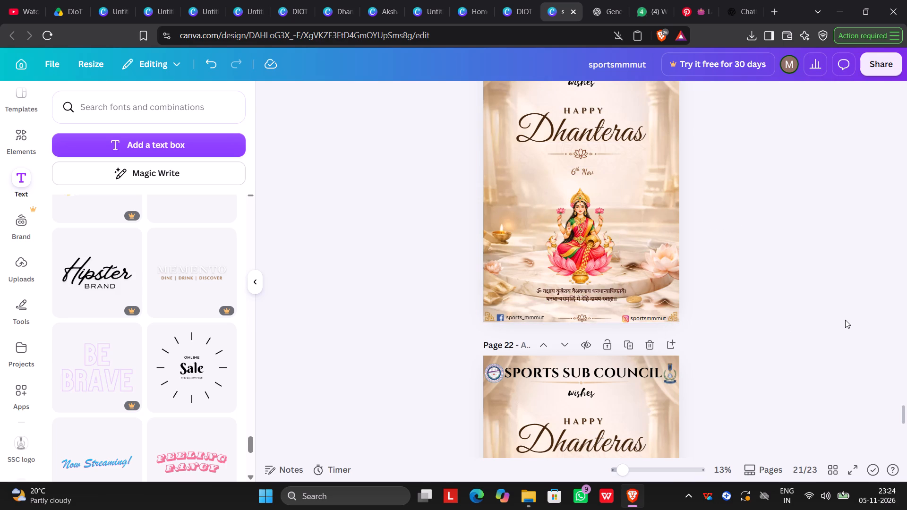
Fine-tune the Lakshmi image's size and centre it between the 6th Nov date and the Sanskrit mantra.
{"action": "left_click", "coordinate": [607, 241]}
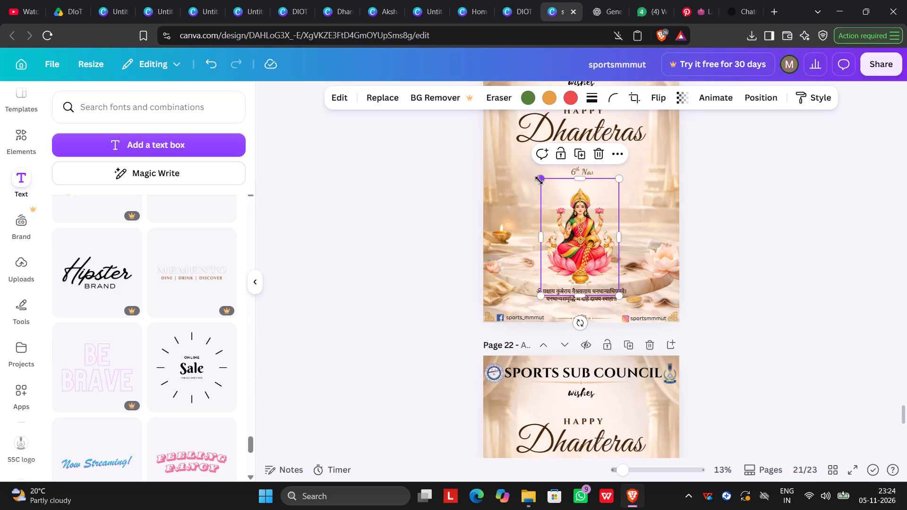
{"action": "left_click_drag", "start_coordinate": [540, 180], "coordinate": [539, 174]}
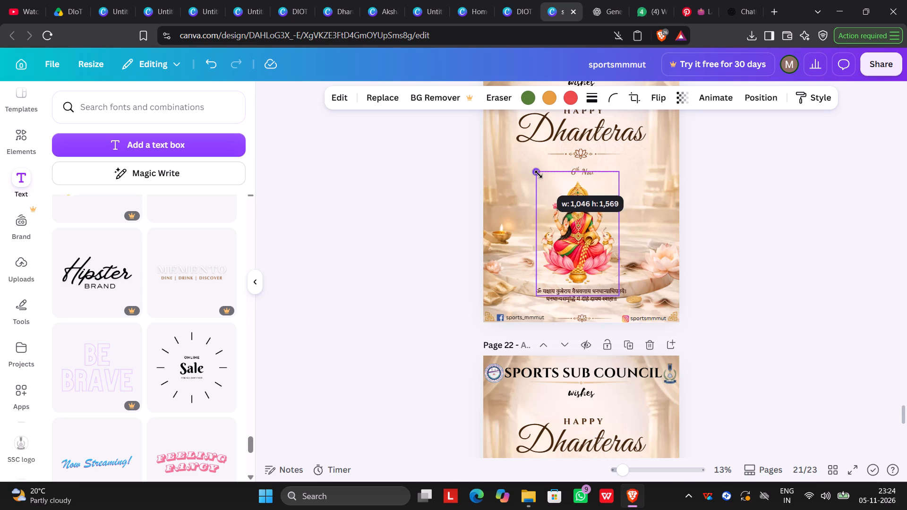
{"action": "left_click_drag", "start_coordinate": [539, 174], "coordinate": [531, 178]}
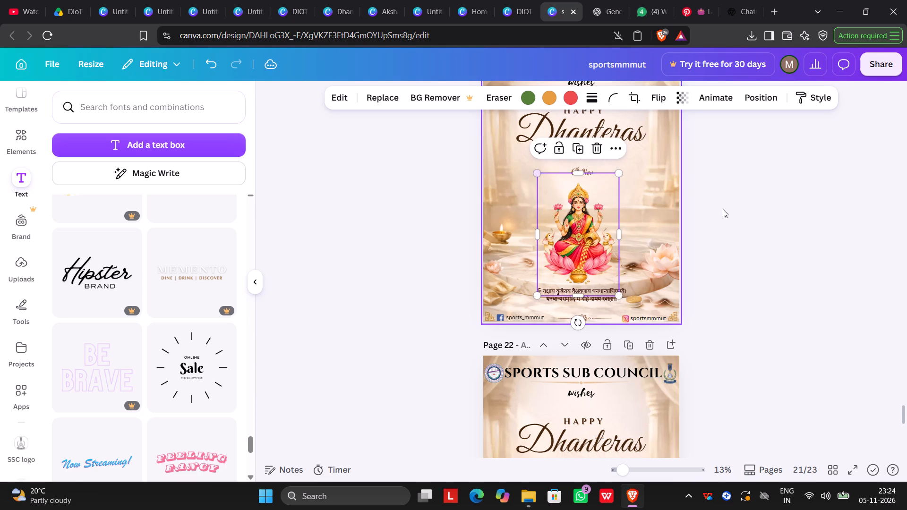
{"action": "left_click", "coordinate": [792, 218]}
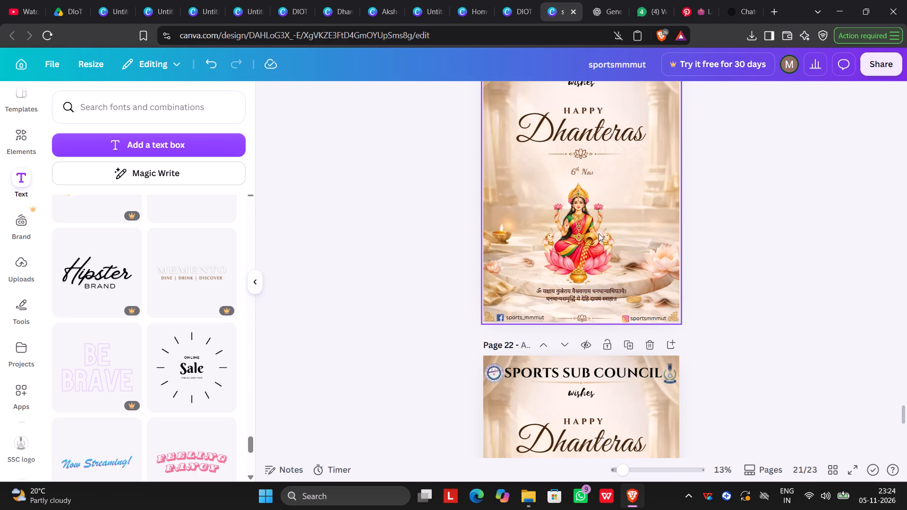
{"action": "left_click_drag", "start_coordinate": [592, 239], "coordinate": [598, 242]}
{"action": "left_click", "coordinate": [739, 255]}
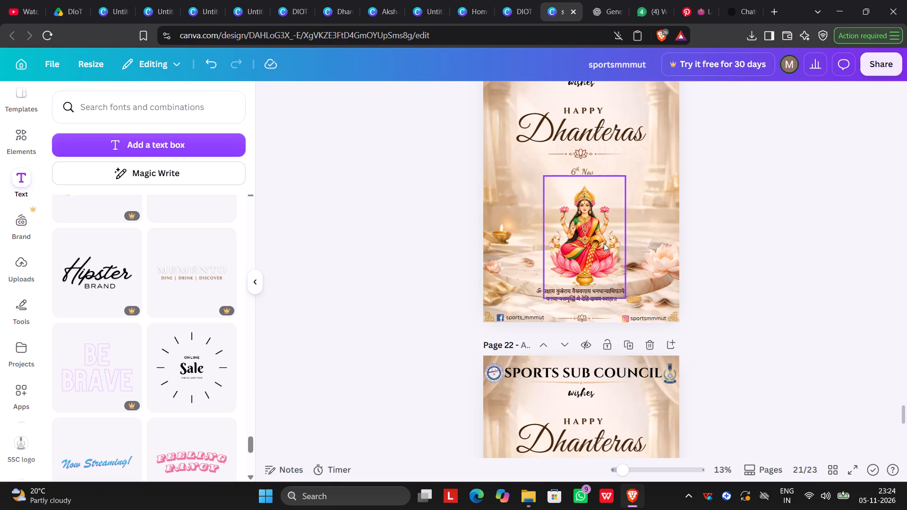
{"action": "left_click_drag", "start_coordinate": [604, 243], "coordinate": [600, 237]}
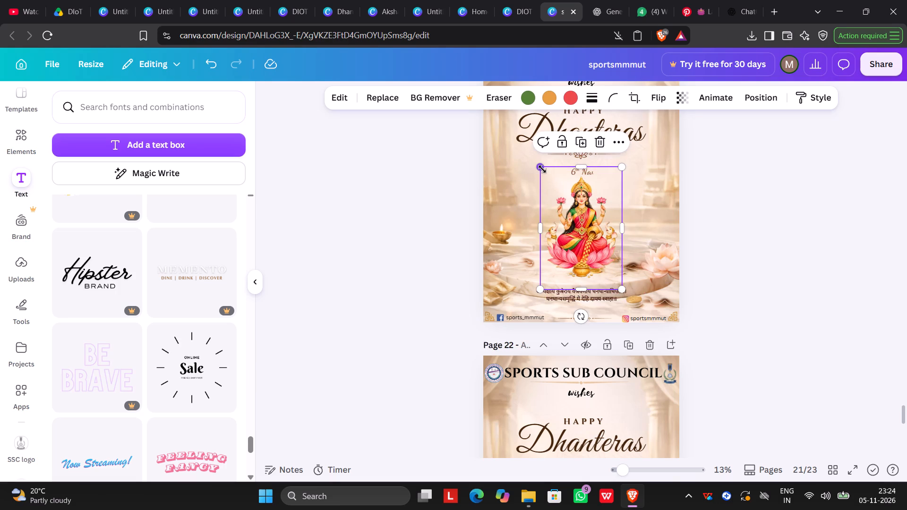
{"action": "left_click_drag", "start_coordinate": [542, 169], "coordinate": [545, 176]}
{"action": "left_click", "coordinate": [799, 230]}
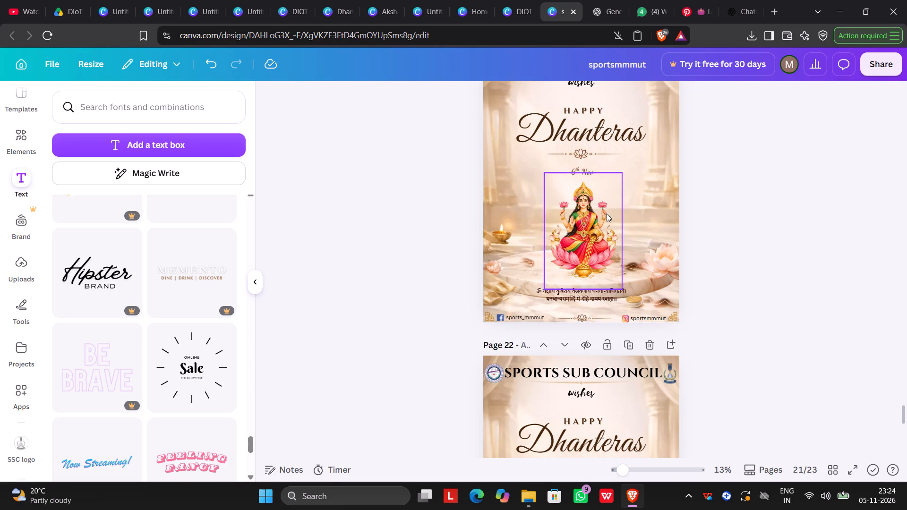
{"action": "left_click", "coordinate": [588, 219]}
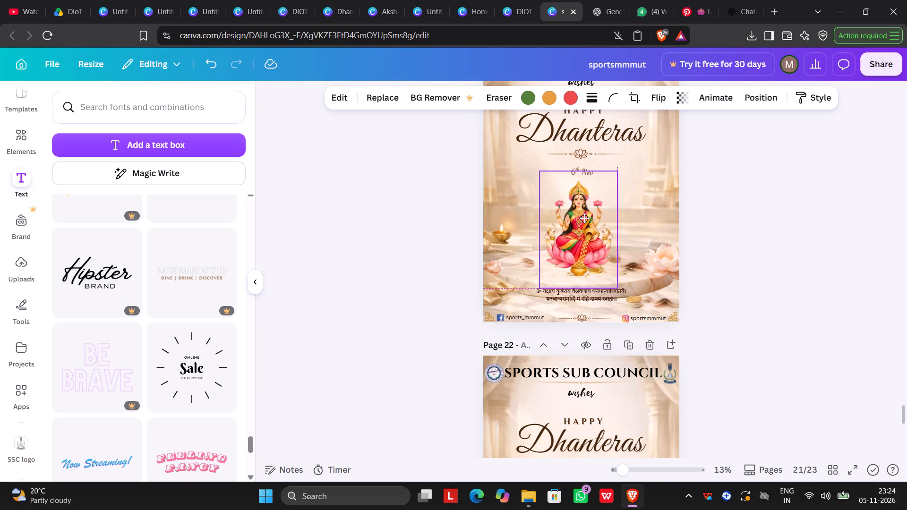
{"action": "left_click", "coordinate": [792, 245]}
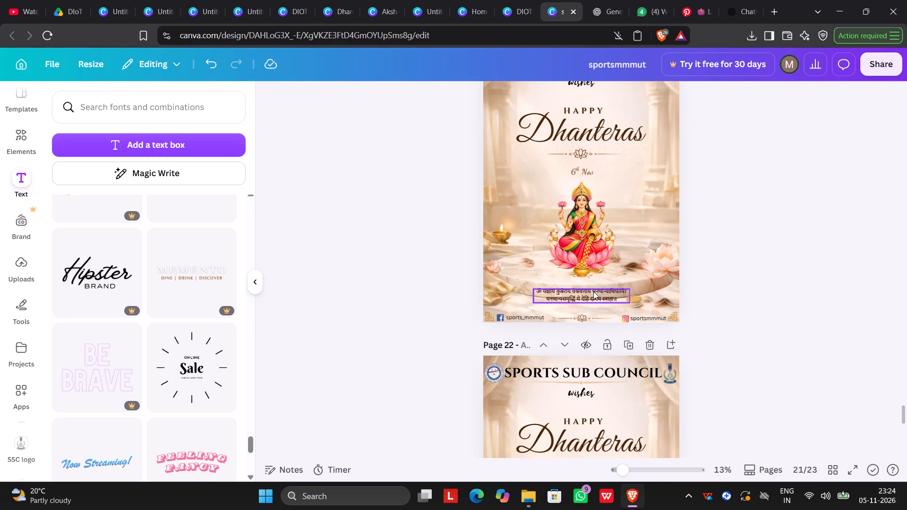
Move the Sanskrit mantra text up onto the marble podium, close beneath the Lakshmi image.
{"action": "left_click_drag", "start_coordinate": [592, 292], "coordinate": [593, 298]}
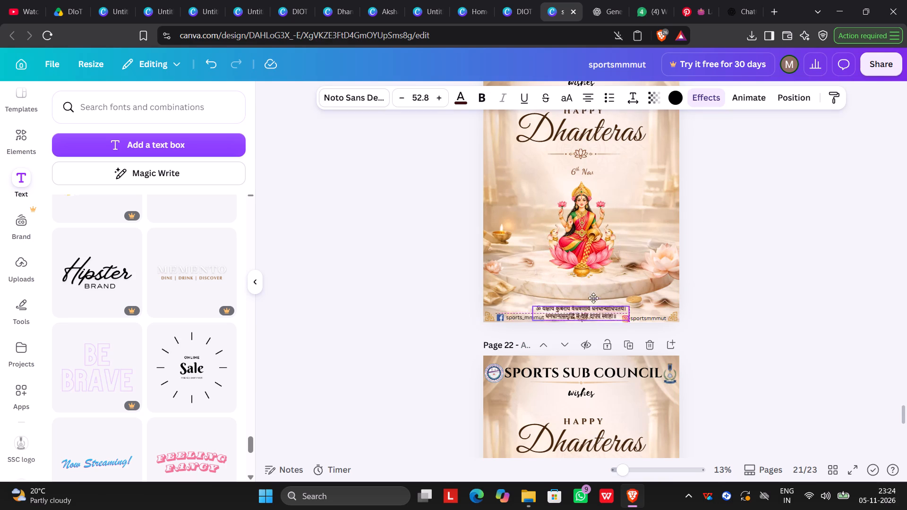
{"action": "left_click_drag", "start_coordinate": [593, 298], "coordinate": [594, 281]}
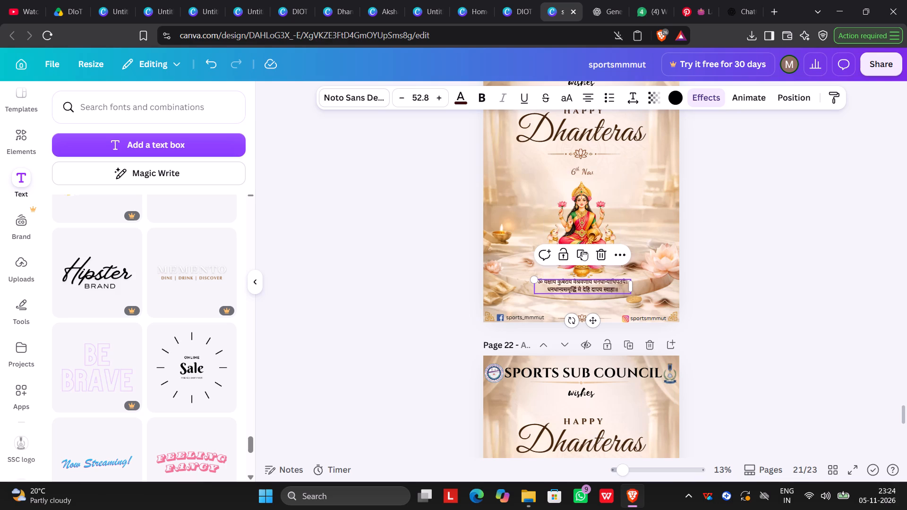
Shrink the Lakshmi image slightly and recentre it above the Sanskrit mantra.
{"action": "left_click", "coordinate": [607, 224]}
{"action": "left_click_drag", "start_coordinate": [622, 288], "coordinate": [623, 288]}
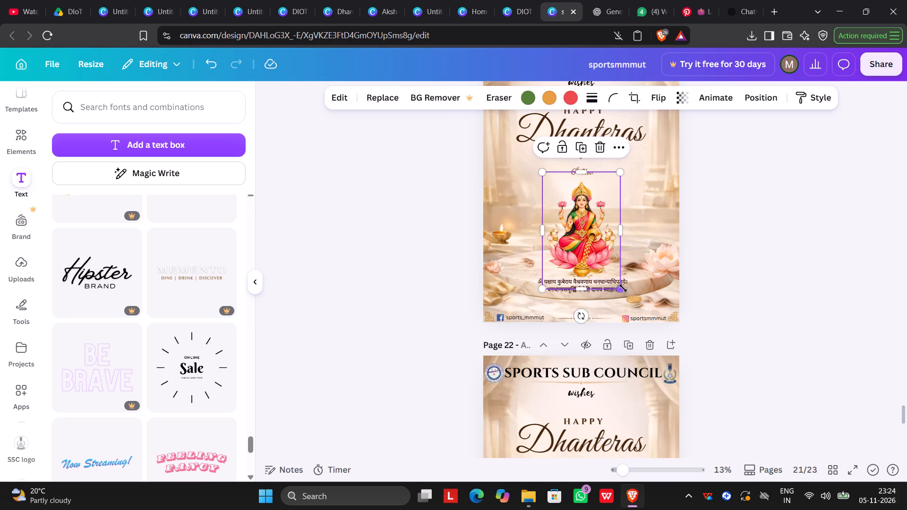
{"action": "left_click_drag", "start_coordinate": [623, 288], "coordinate": [621, 274]}
{"action": "left_click", "coordinate": [742, 206]}
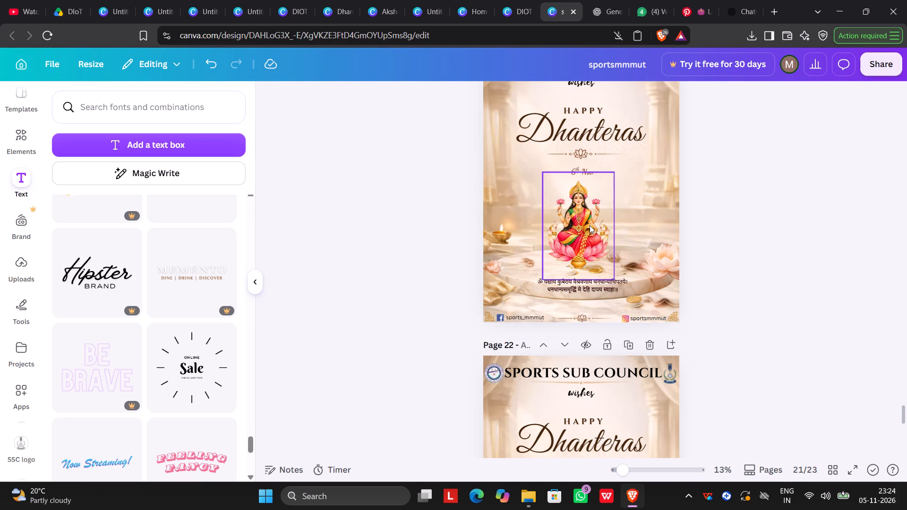
{"action": "left_click", "coordinate": [588, 225]}
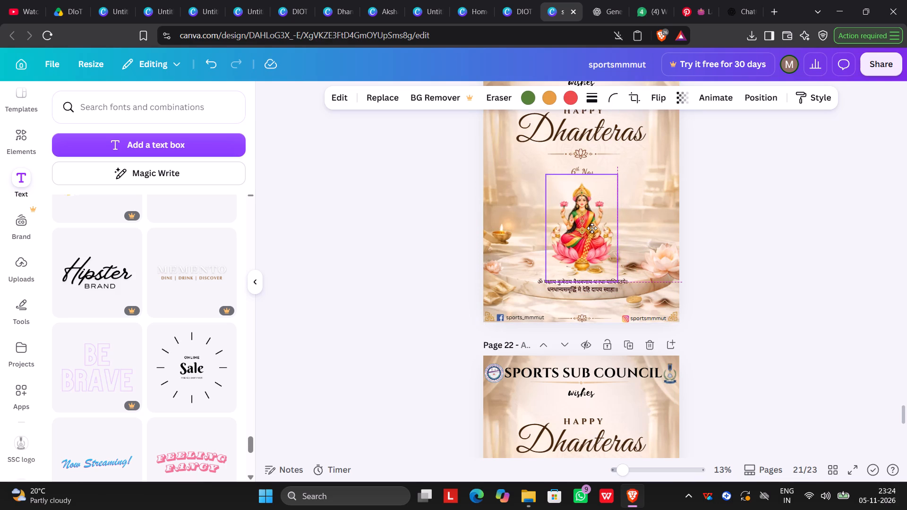
{"action": "left_click", "coordinate": [736, 226]}
Move the Sanskrit mantra text off the podium to the page's edge beside the Lakshmi image.
{"action": "left_click", "coordinate": [600, 289]}
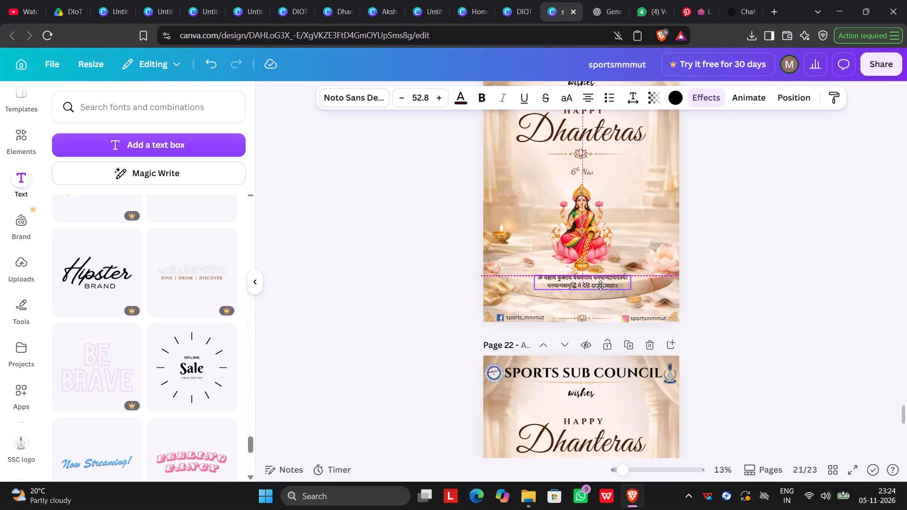
{"action": "left_click", "coordinate": [752, 259]}
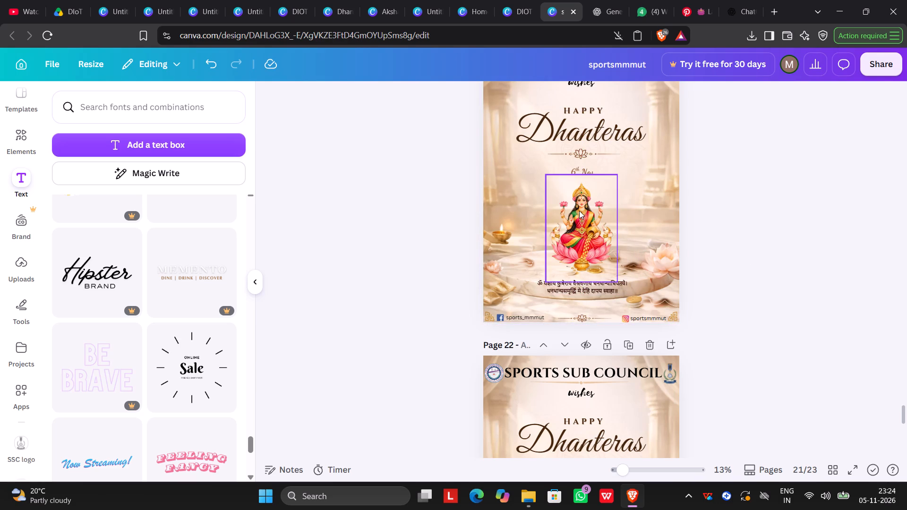
{"action": "left_click_drag", "start_coordinate": [611, 288], "coordinate": [709, 197]}
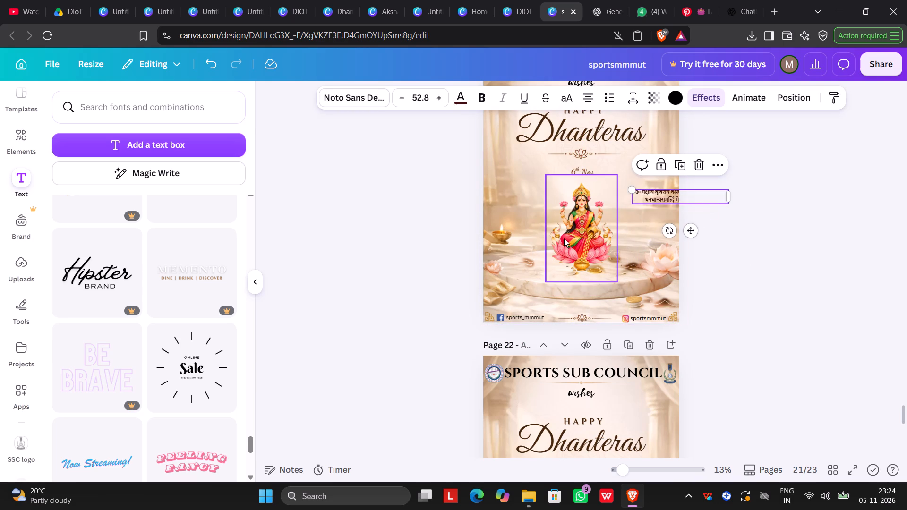
Reposition the Lakshmi image lower on the marble podium, leaving clear space beneath the 6th Nov date.
{"action": "left_click_drag", "start_coordinate": [580, 233], "coordinate": [575, 276]}
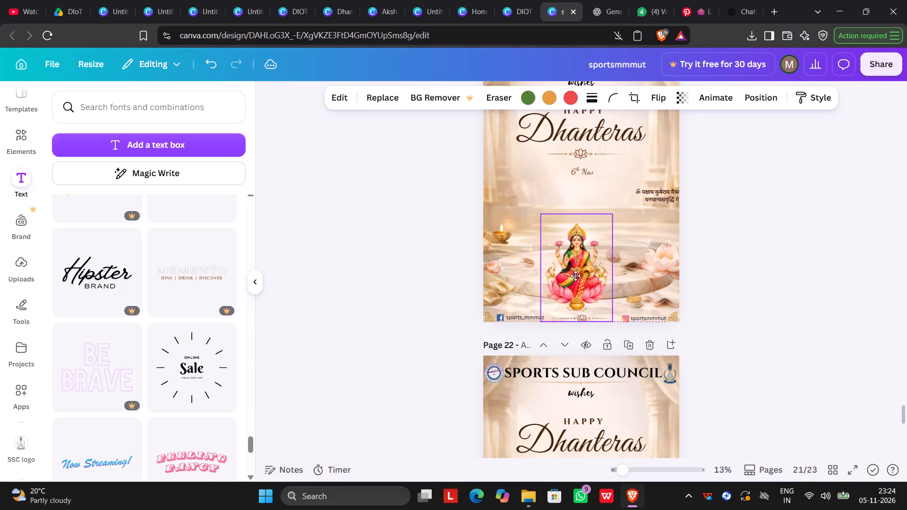
{"action": "left_click_drag", "start_coordinate": [575, 276], "coordinate": [585, 232]}
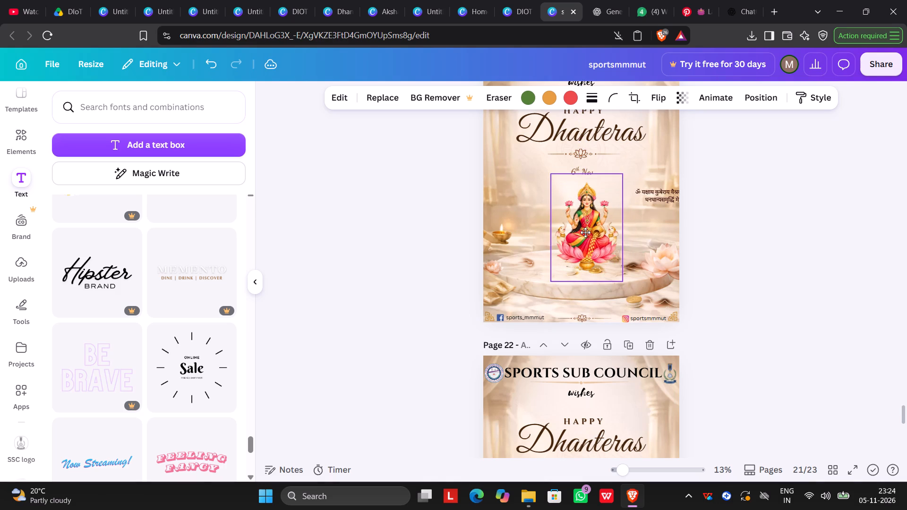
{"action": "left_click_drag", "start_coordinate": [585, 232], "coordinate": [580, 236]}
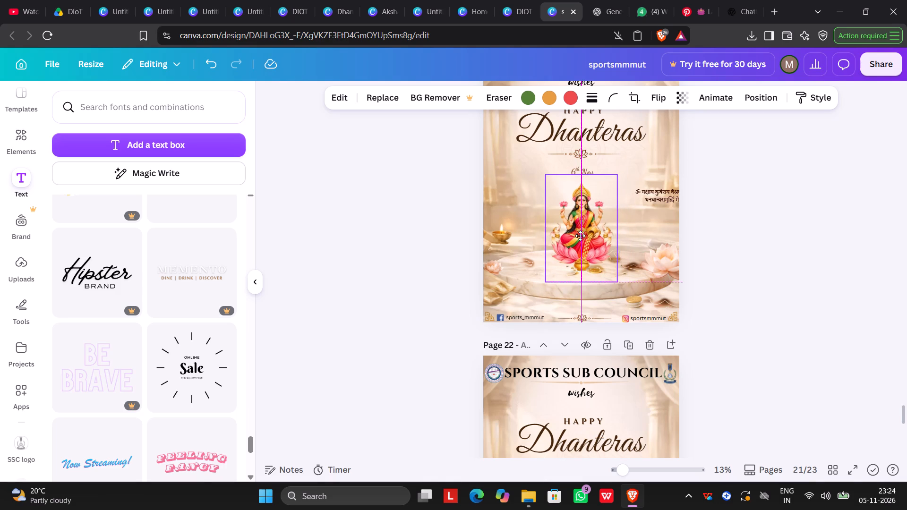
{"action": "left_click_drag", "start_coordinate": [580, 236], "coordinate": [584, 244]}
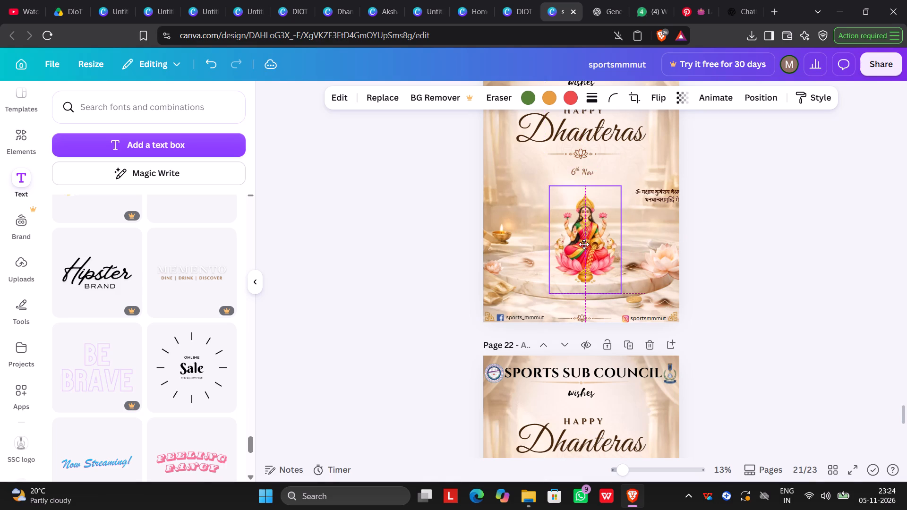
{"action": "left_click_drag", "start_coordinate": [584, 244], "coordinate": [583, 245]}
Bring the Sanskrit mantra back to the page's centre at font size 48.5, beneath the marble podium and just above the footer.
{"action": "left_click_drag", "start_coordinate": [658, 199], "coordinate": [658, 199]}
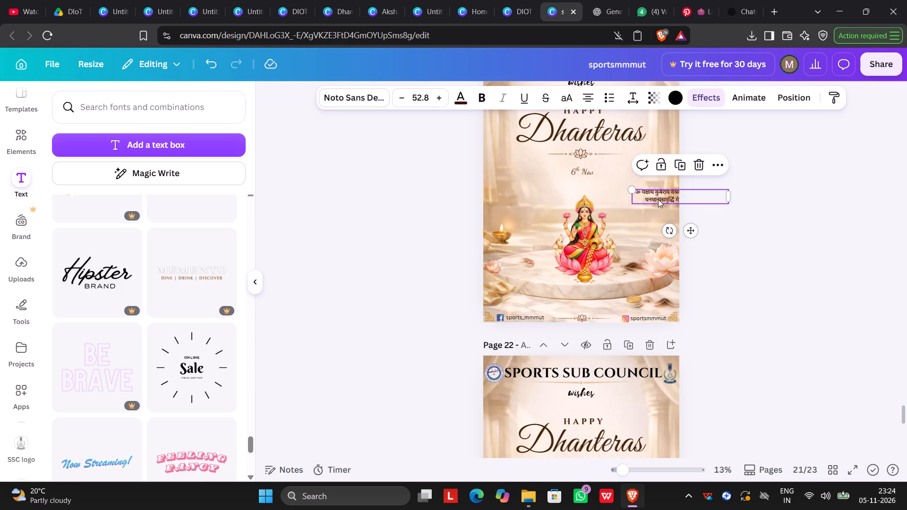
{"action": "left_click_drag", "start_coordinate": [658, 199], "coordinate": [561, 296]}
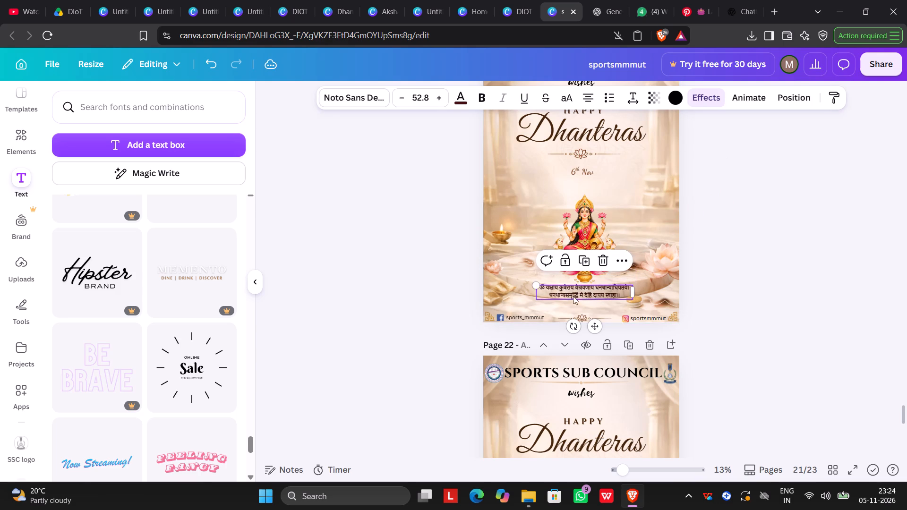
{"action": "left_click_drag", "start_coordinate": [535, 285], "coordinate": [544, 288]}
{"action": "left_click", "coordinate": [737, 256]}
{"action": "left_click", "coordinate": [618, 290]}
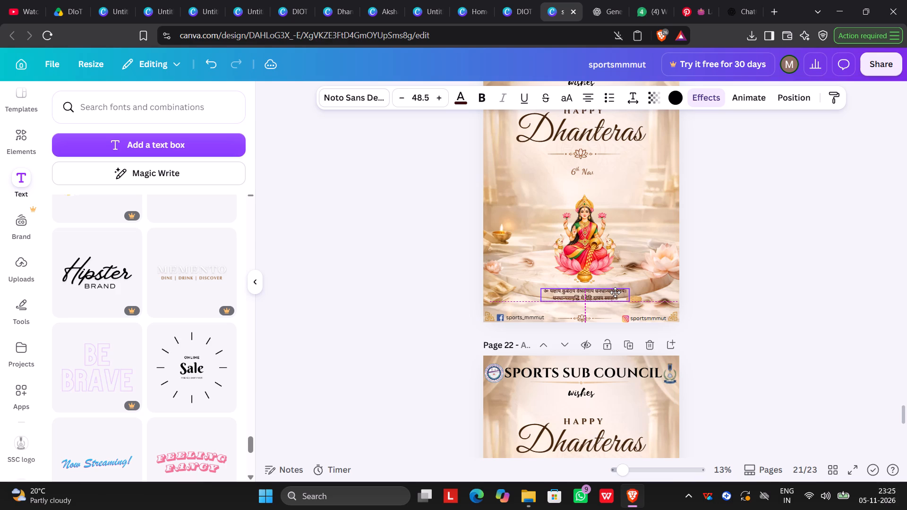
{"action": "left_click", "coordinate": [727, 267]}
{"action": "left_click_drag", "start_coordinate": [614, 289], "coordinate": [607, 286]}
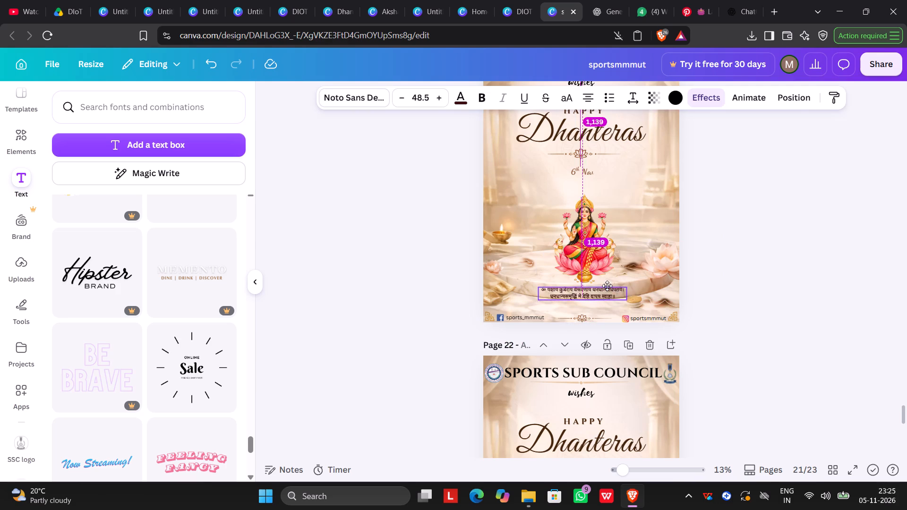
{"action": "left_click_drag", "start_coordinate": [607, 286], "coordinate": [615, 302]}
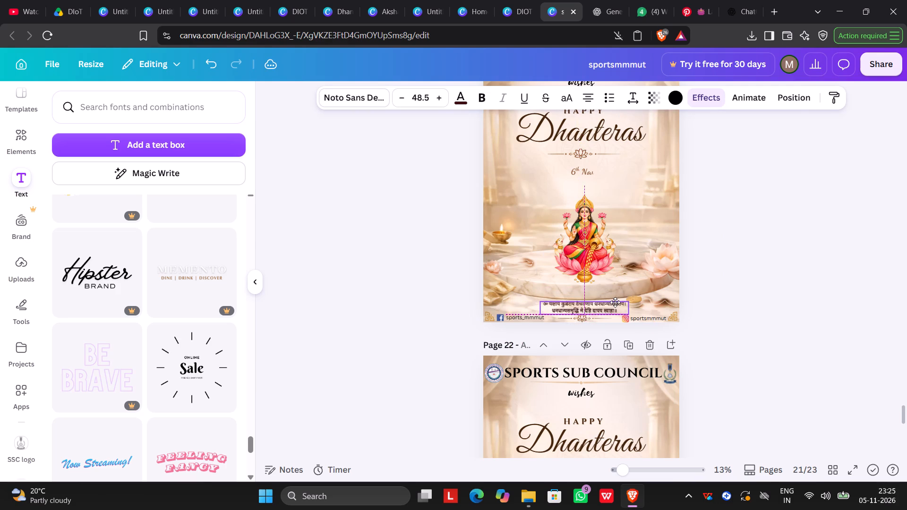
{"action": "left_click_drag", "start_coordinate": [615, 302], "coordinate": [615, 302]}
{"action": "left_click", "coordinate": [821, 263]}
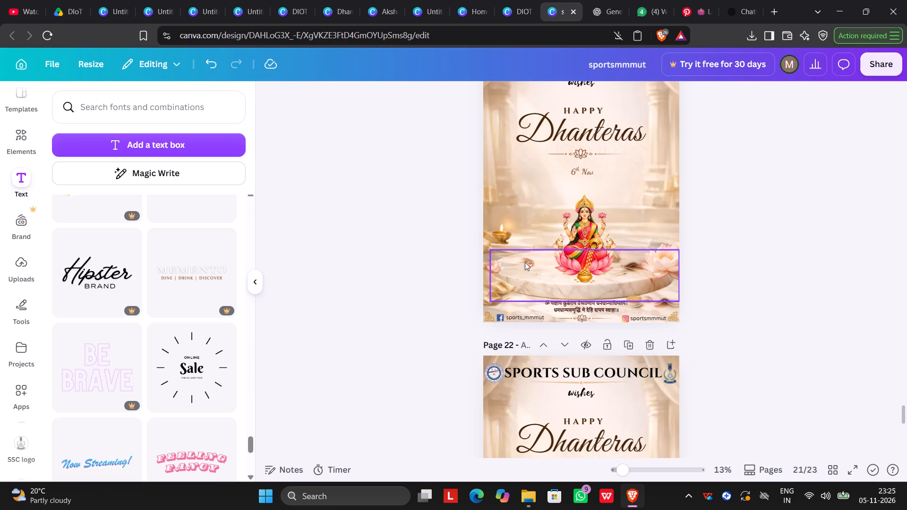
Move the footer's lotus divider up to the podium's left side and nudge the Sanskrit mantra into the freed space.
{"action": "left_click_drag", "start_coordinate": [578, 321], "coordinate": [531, 284]}
{"action": "left_click", "coordinate": [577, 314]}
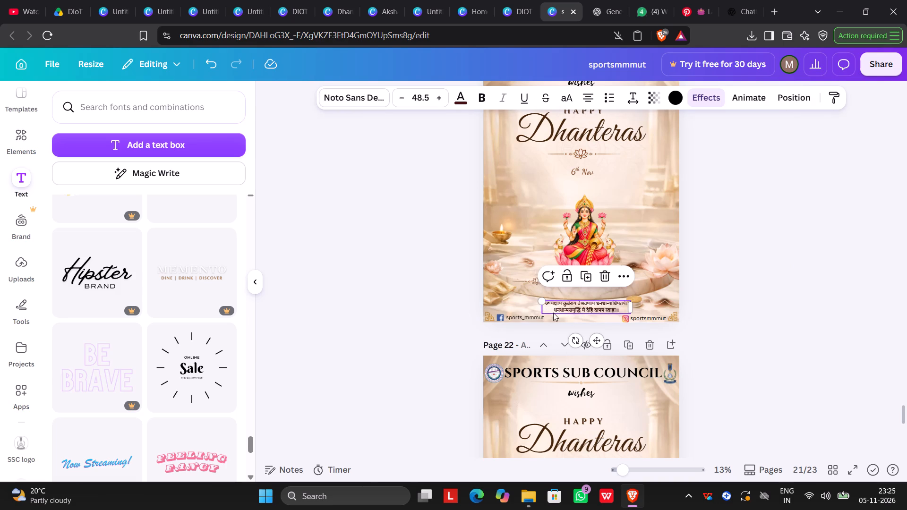
{"action": "left_click", "coordinate": [583, 306]}
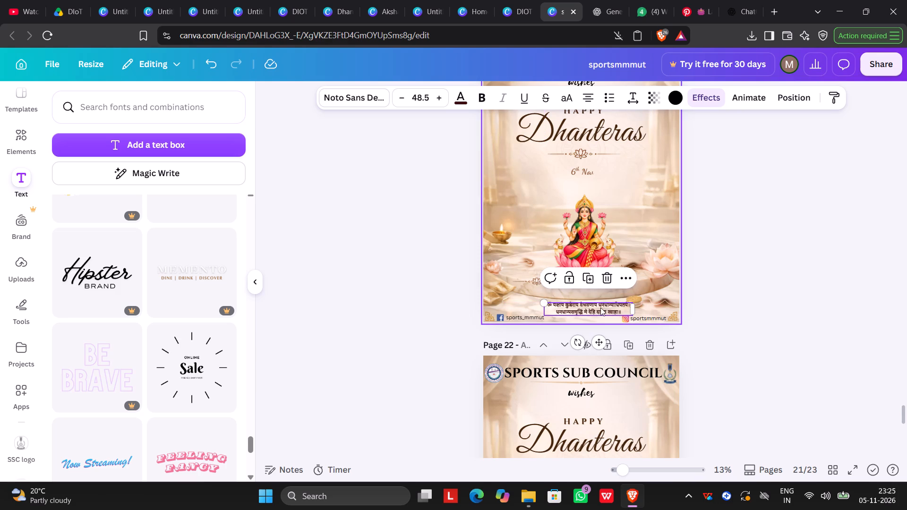
{"action": "left_click", "coordinate": [600, 307]}
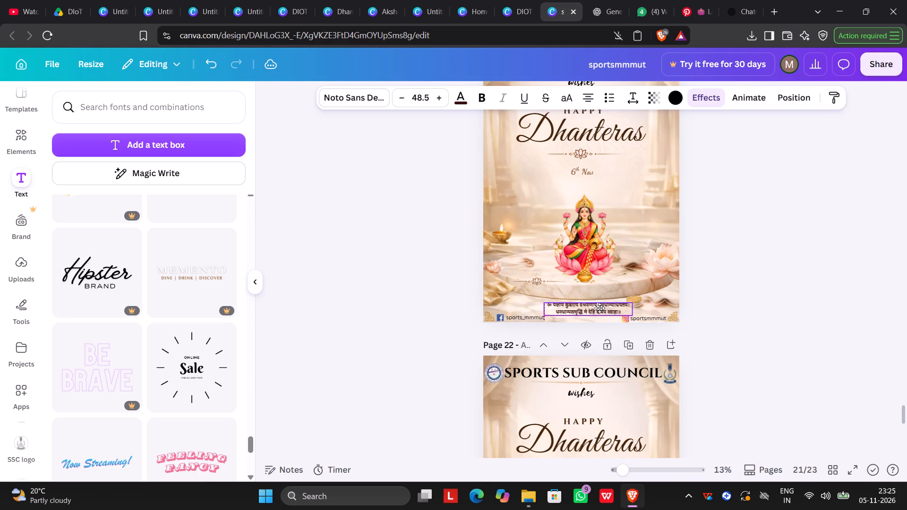
{"action": "left_click", "coordinate": [716, 300]}
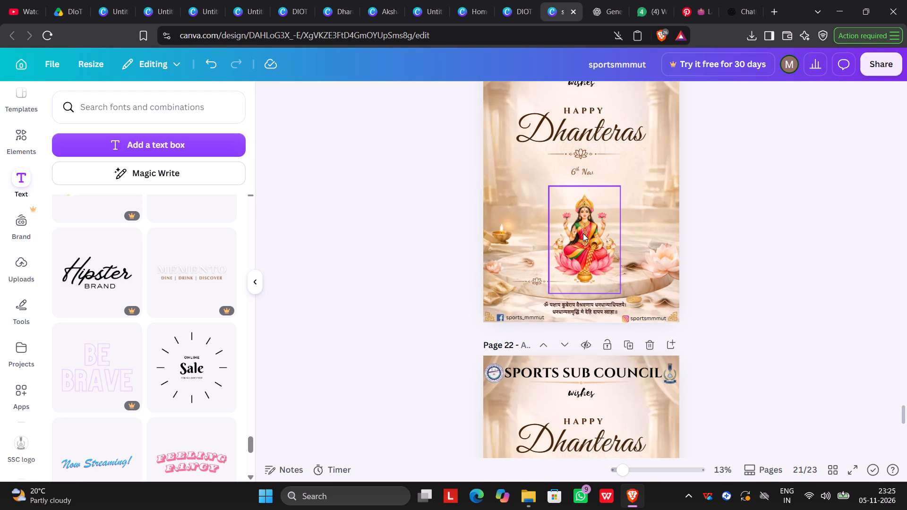
Move the Lakshmi image up on the podium, closer to the 6th Nov date.
{"action": "left_click_drag", "start_coordinate": [583, 233], "coordinate": [578, 221]}
{"action": "left_click", "coordinate": [725, 214]}
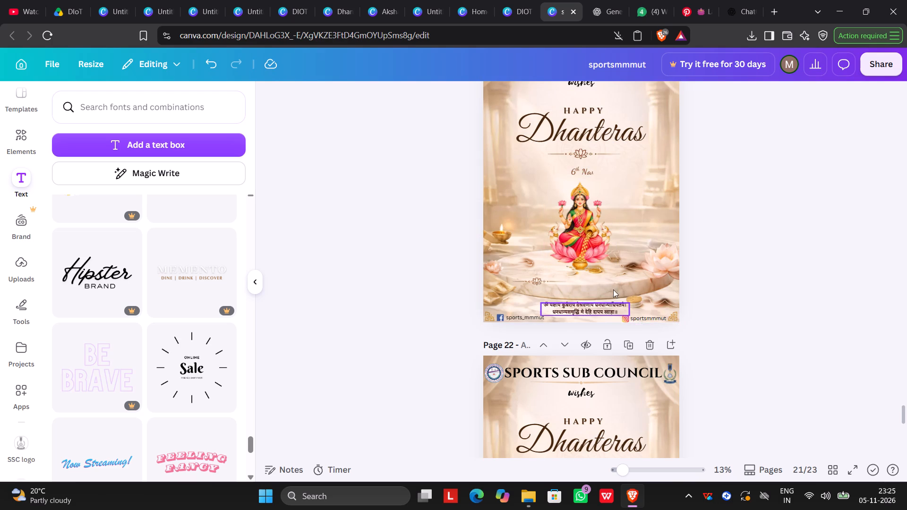
Raise the marble podium image so it sits higher beneath the Lakshmi image, leaving room above the mantra.
{"action": "left_click_drag", "start_coordinate": [606, 286], "coordinate": [610, 277]}
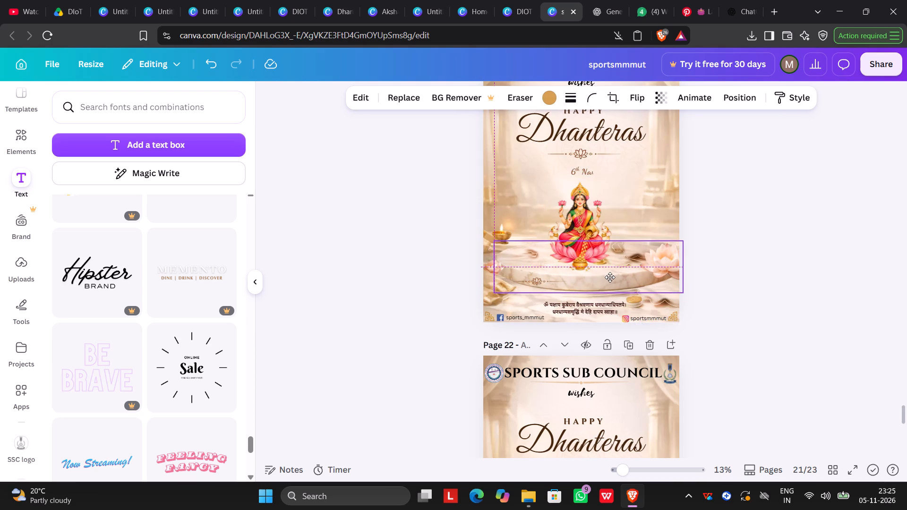
{"action": "left_click_drag", "start_coordinate": [610, 277], "coordinate": [611, 270]}
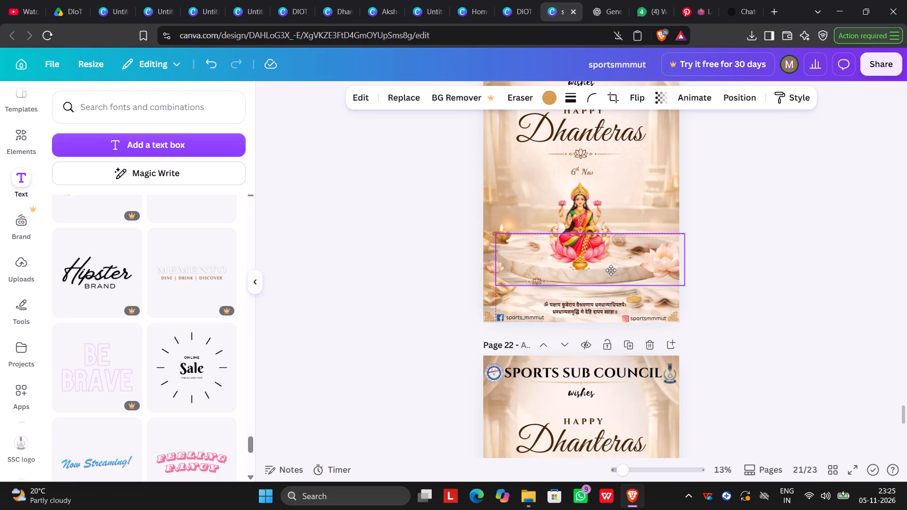
{"action": "left_click_drag", "start_coordinate": [611, 270], "coordinate": [610, 272]}
{"action": "left_click", "coordinate": [772, 249]}
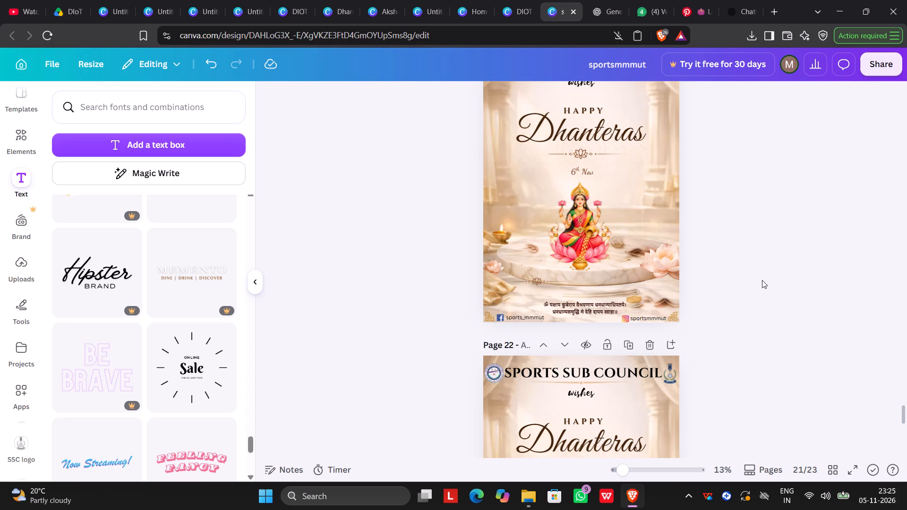
Move the large pink lotus at the podium's right side up slightly and shrink it a little.
{"action": "left_click_drag", "start_coordinate": [669, 261], "coordinate": [667, 251]}
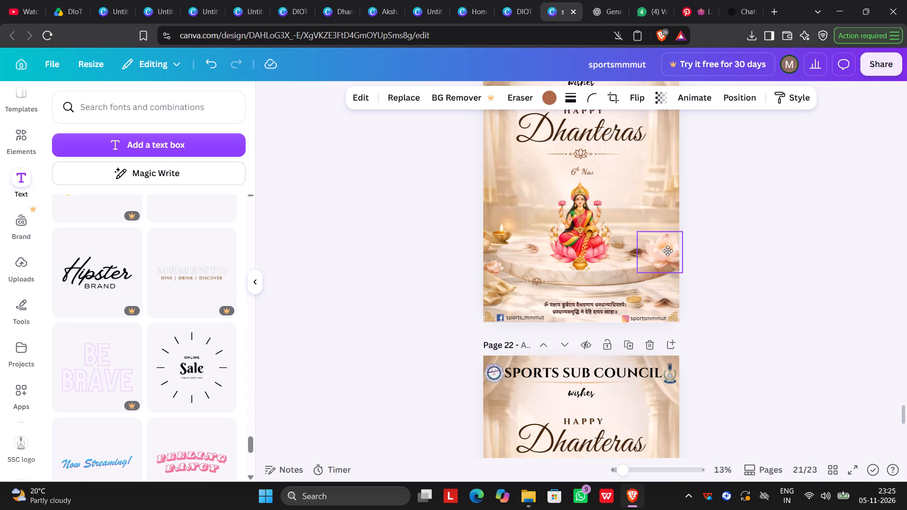
{"action": "left_click_drag", "start_coordinate": [667, 251], "coordinate": [667, 253]}
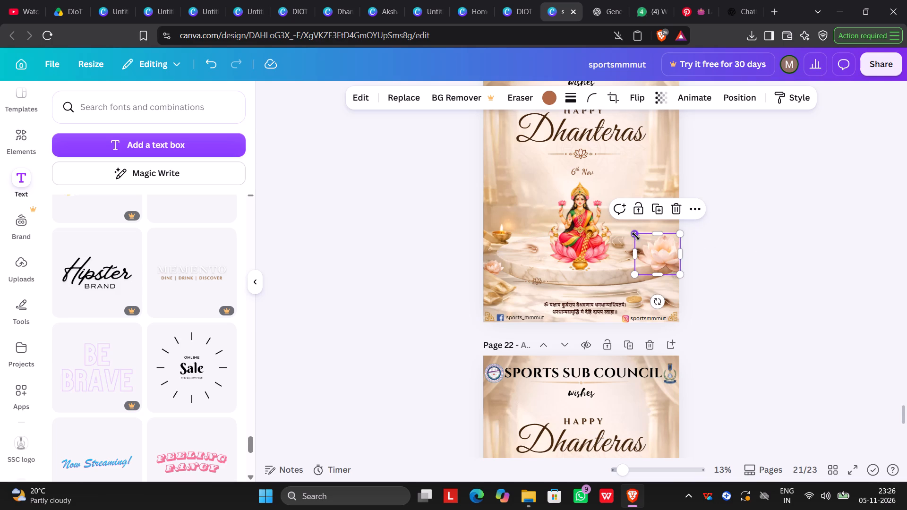
{"action": "left_click_drag", "start_coordinate": [636, 236], "coordinate": [642, 242]}
{"action": "left_click", "coordinate": [737, 232]}
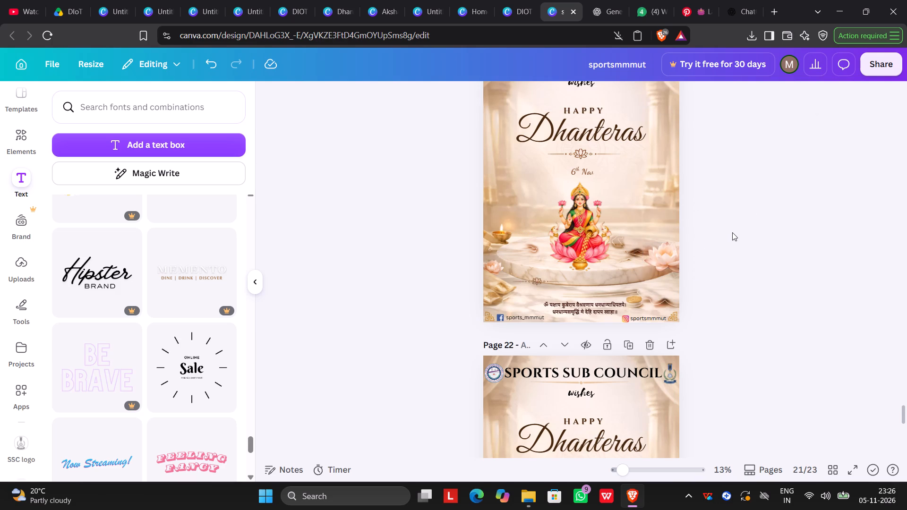
Enlarge the Sanskrit mantra to font size 56.3 and position it just below the podium.
{"action": "left_click_drag", "start_coordinate": [605, 304], "coordinate": [606, 293]}
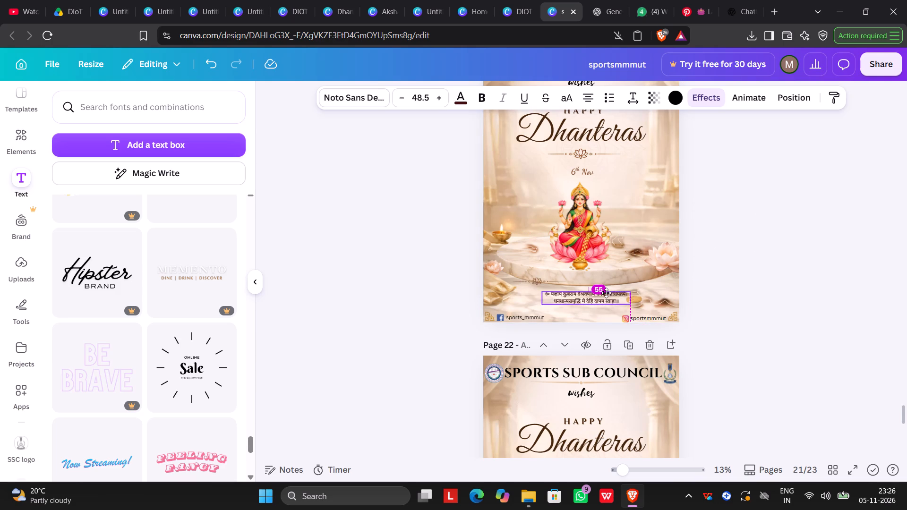
{"action": "left_click_drag", "start_coordinate": [606, 293], "coordinate": [608, 291]}
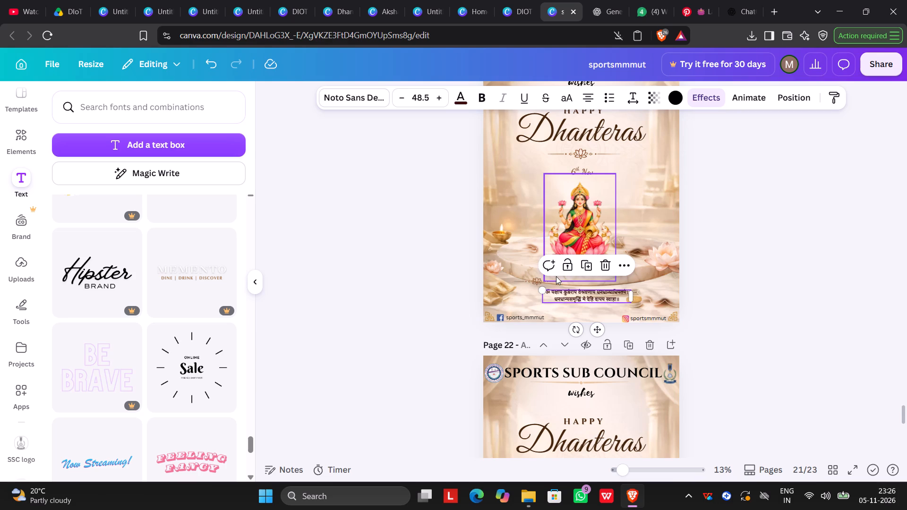
{"action": "left_click_drag", "start_coordinate": [544, 289], "coordinate": [530, 281]}
{"action": "left_click", "coordinate": [766, 289]}
{"action": "left_click_drag", "start_coordinate": [605, 292], "coordinate": [605, 292]}
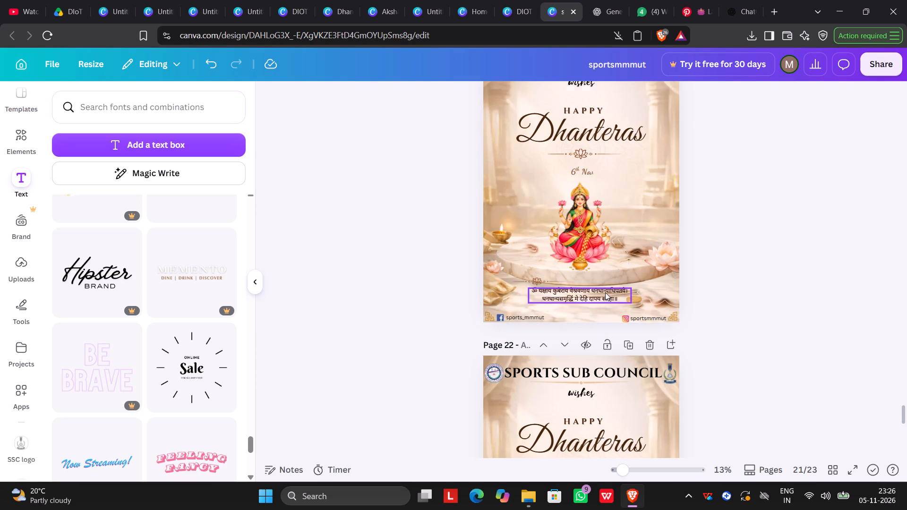
{"action": "left_click_drag", "start_coordinate": [605, 292], "coordinate": [612, 301]}
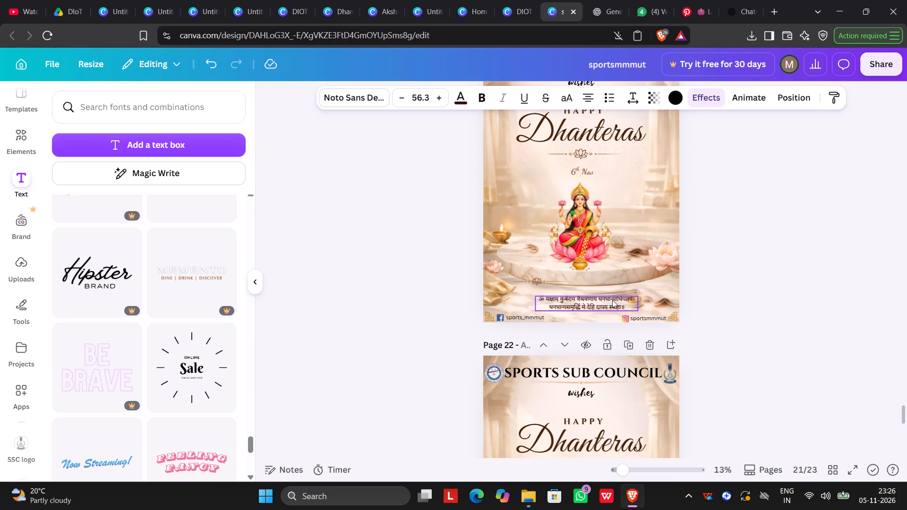
{"action": "left_click_drag", "start_coordinate": [610, 298], "coordinate": [615, 279]}
{"action": "left_click", "coordinate": [719, 276]}
{"action": "left_click_drag", "start_coordinate": [615, 279], "coordinate": [612, 283]}
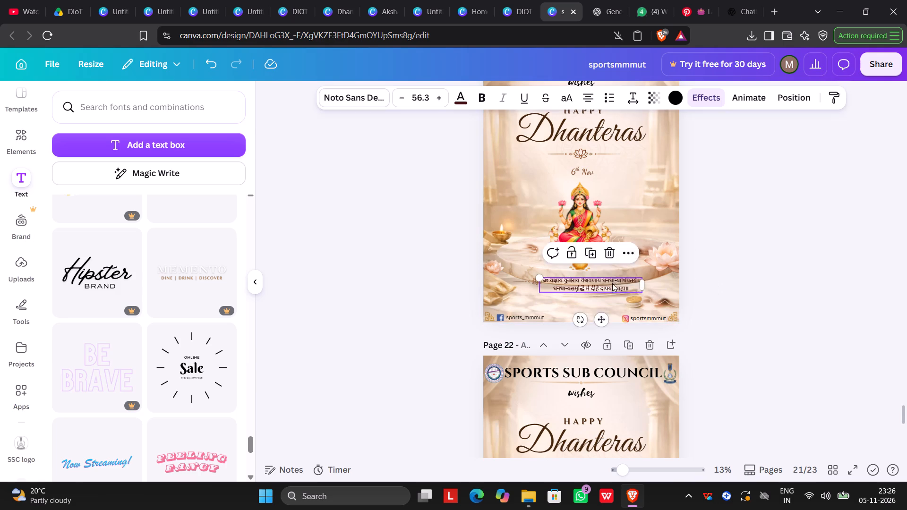
{"action": "left_click_drag", "start_coordinate": [612, 283], "coordinate": [608, 292]}
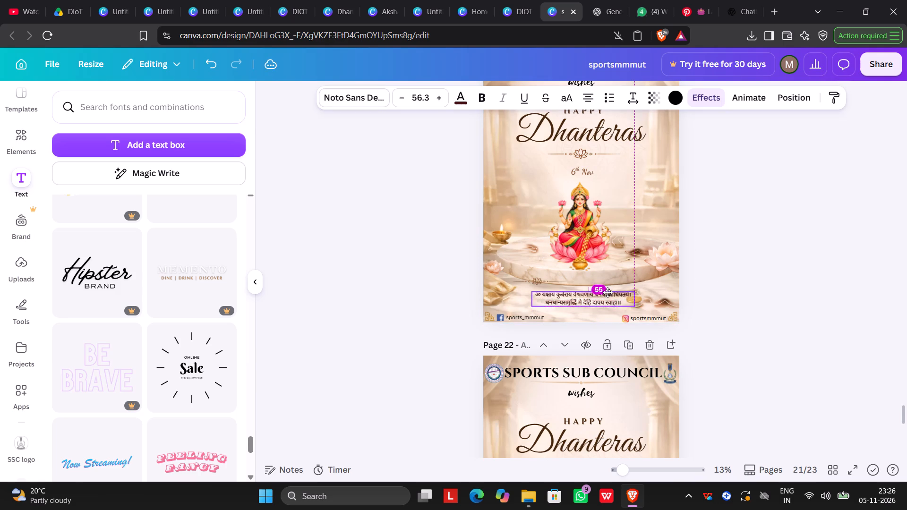
Shift the mantra aside to the left and move the gold coin toward the poster's right edge, below the pink lotus.
{"action": "left_click_drag", "start_coordinate": [608, 292], "coordinate": [561, 287]}
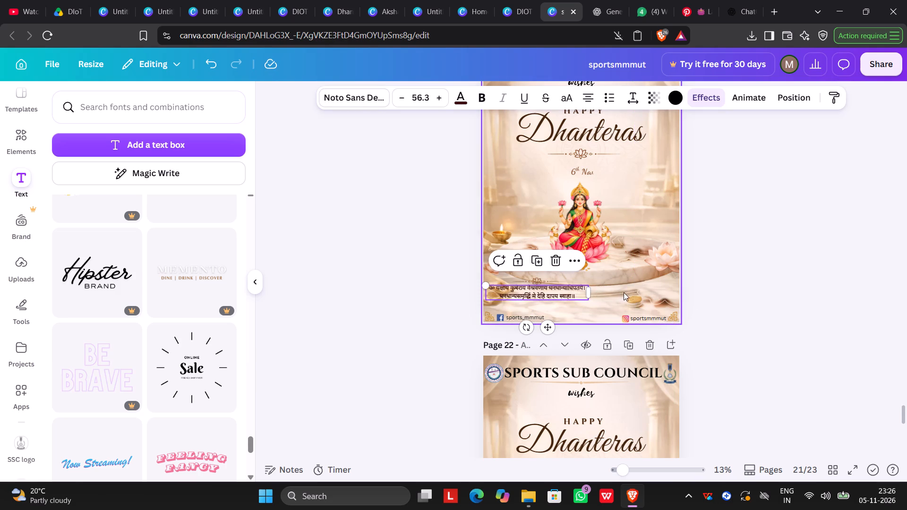
{"action": "left_click_drag", "start_coordinate": [633, 297], "coordinate": [661, 288]}
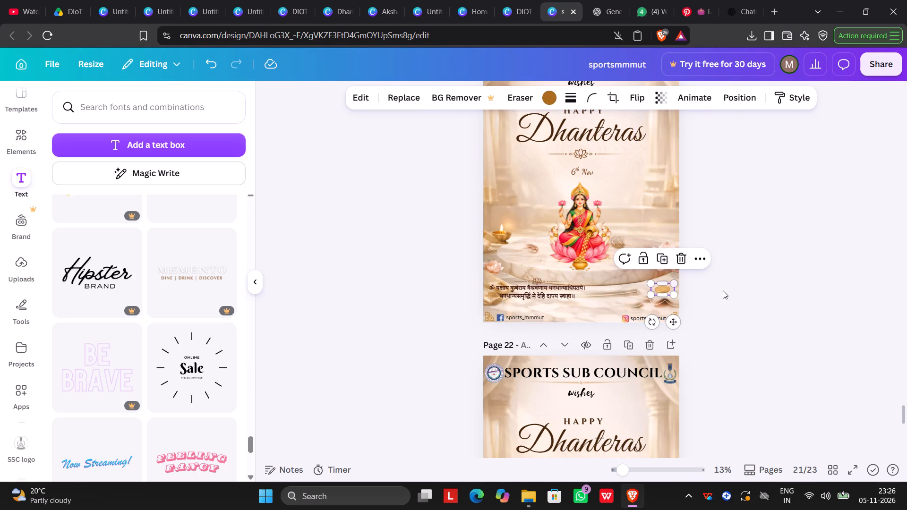
{"action": "left_click", "coordinate": [767, 289]}
Centre the Sanskrit mantra beneath the podium, just above the social media handles.
{"action": "left_click_drag", "start_coordinate": [557, 295], "coordinate": [599, 300]}
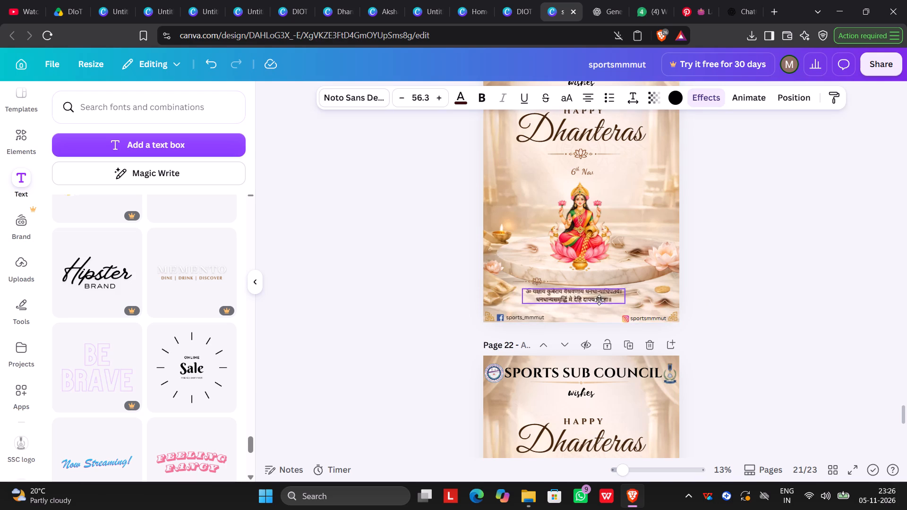
{"action": "left_click_drag", "start_coordinate": [599, 300], "coordinate": [605, 307]}
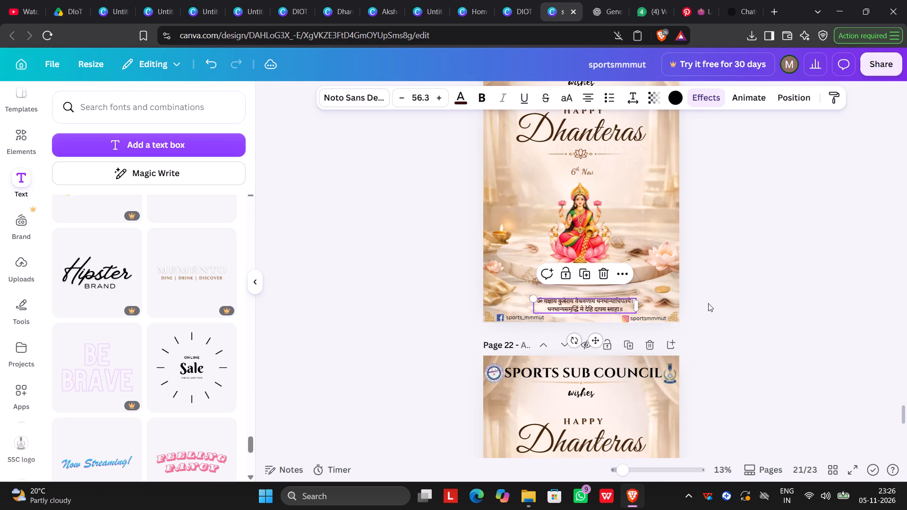
{"action": "left_click", "coordinate": [736, 293]}
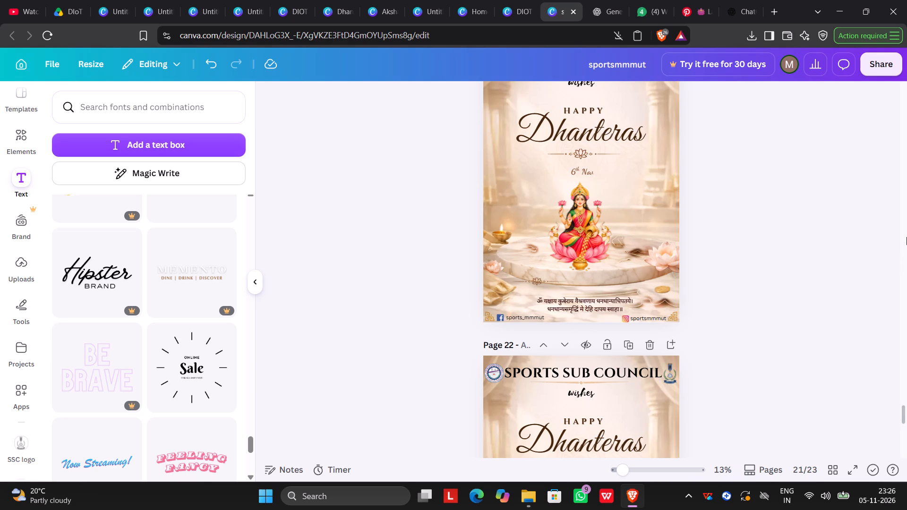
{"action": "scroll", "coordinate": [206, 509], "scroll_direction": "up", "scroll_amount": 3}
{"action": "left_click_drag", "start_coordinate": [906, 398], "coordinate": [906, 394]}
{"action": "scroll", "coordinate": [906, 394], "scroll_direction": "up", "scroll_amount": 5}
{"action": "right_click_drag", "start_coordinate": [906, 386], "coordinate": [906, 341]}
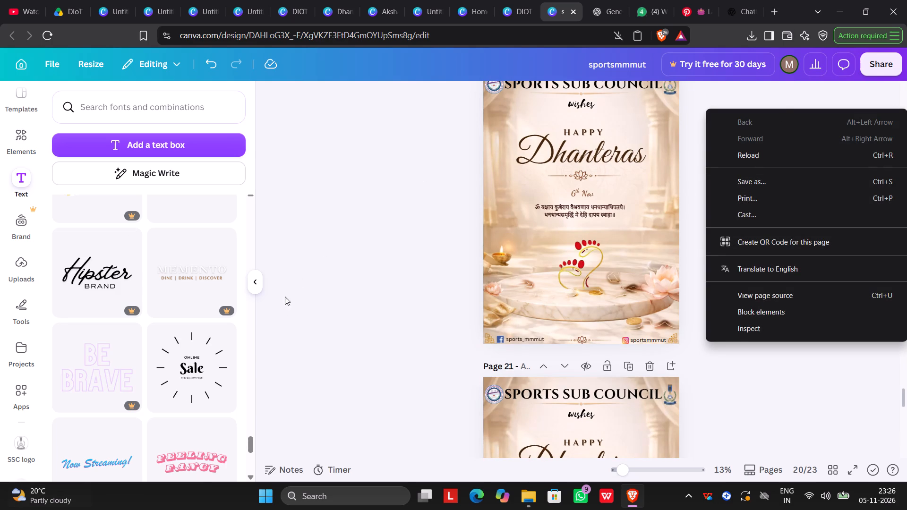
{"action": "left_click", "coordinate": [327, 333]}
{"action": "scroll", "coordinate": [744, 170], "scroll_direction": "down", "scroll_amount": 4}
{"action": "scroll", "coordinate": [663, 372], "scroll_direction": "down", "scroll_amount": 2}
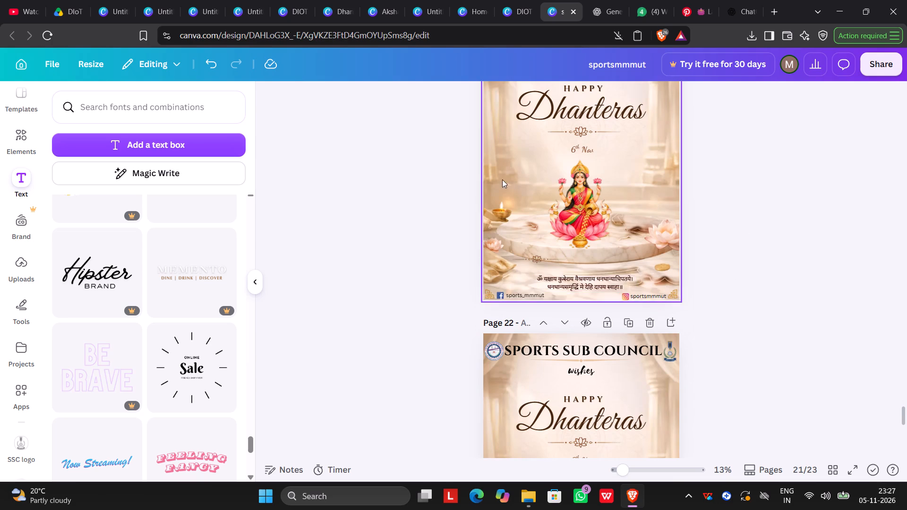
Shrink the Lakshmi image slightly and centre it on the marble podium, beneath the 6th Nov date.
{"action": "left_click", "coordinate": [598, 193]}
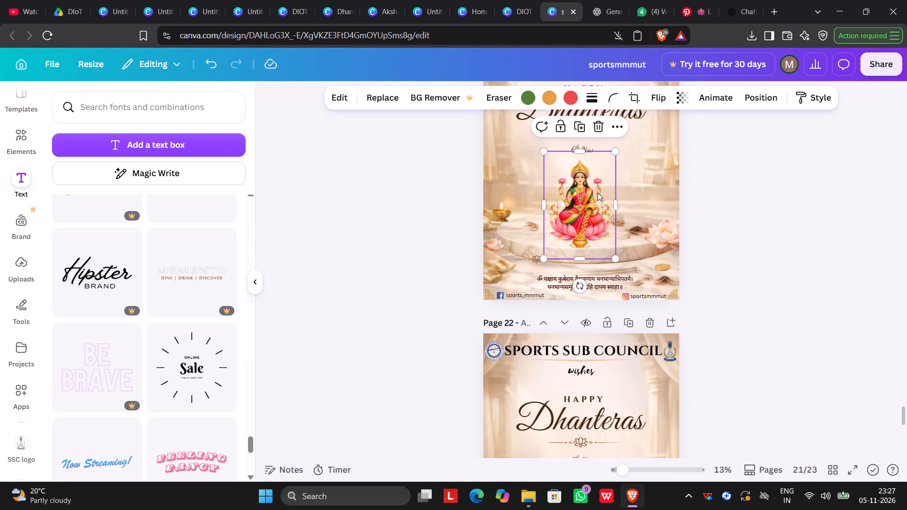
{"action": "left_click_drag", "start_coordinate": [614, 259], "coordinate": [620, 258]}
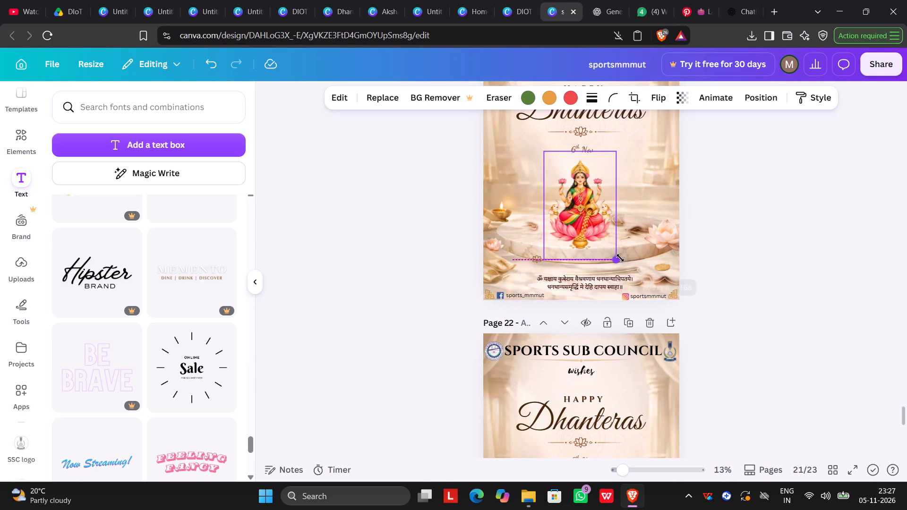
{"action": "left_click_drag", "start_coordinate": [620, 258], "coordinate": [629, 253]}
{"action": "left_click", "coordinate": [730, 204]}
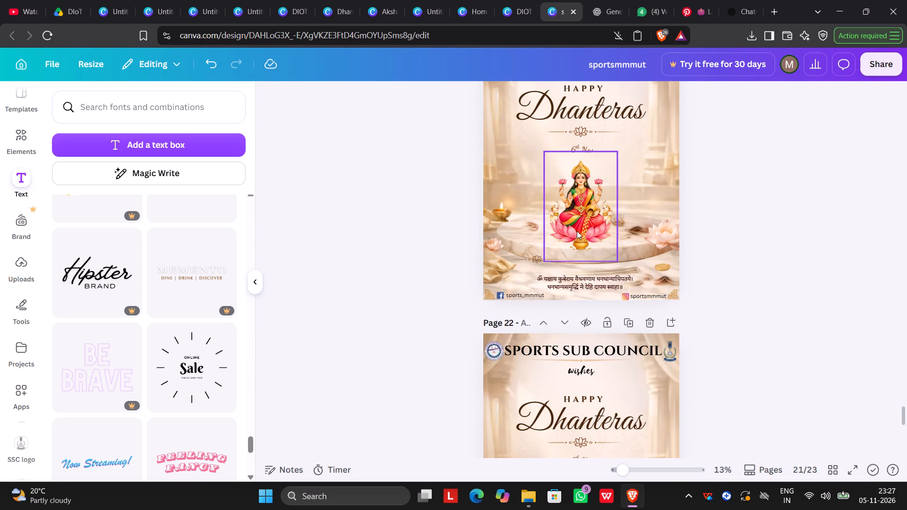
{"action": "left_click", "coordinate": [585, 225]}
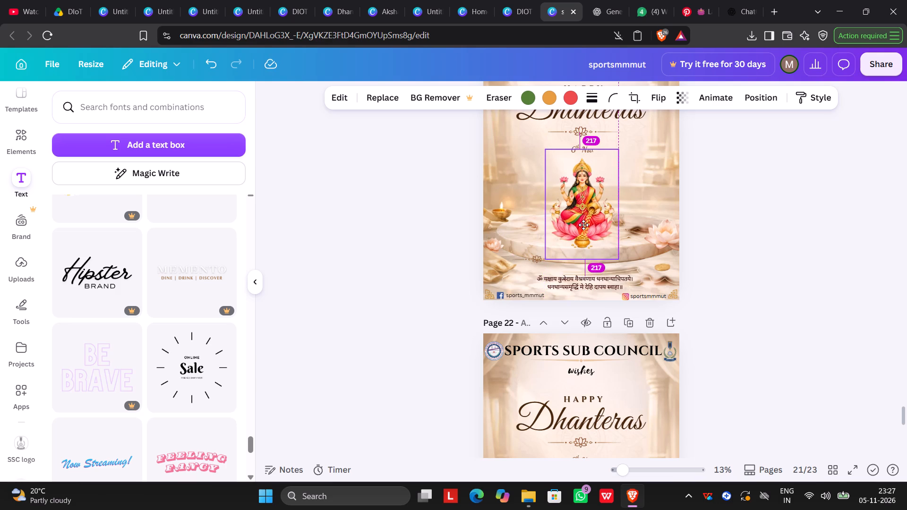
{"action": "left_click_drag", "start_coordinate": [616, 260], "coordinate": [611, 248]}
{"action": "left_click", "coordinate": [700, 210]}
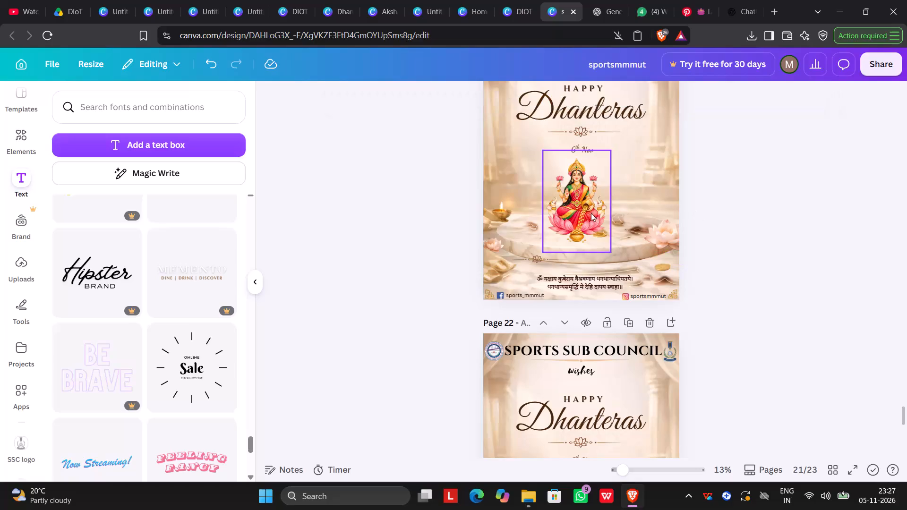
{"action": "left_click_drag", "start_coordinate": [587, 214], "coordinate": [592, 216]}
{"action": "left_click", "coordinate": [735, 200]}
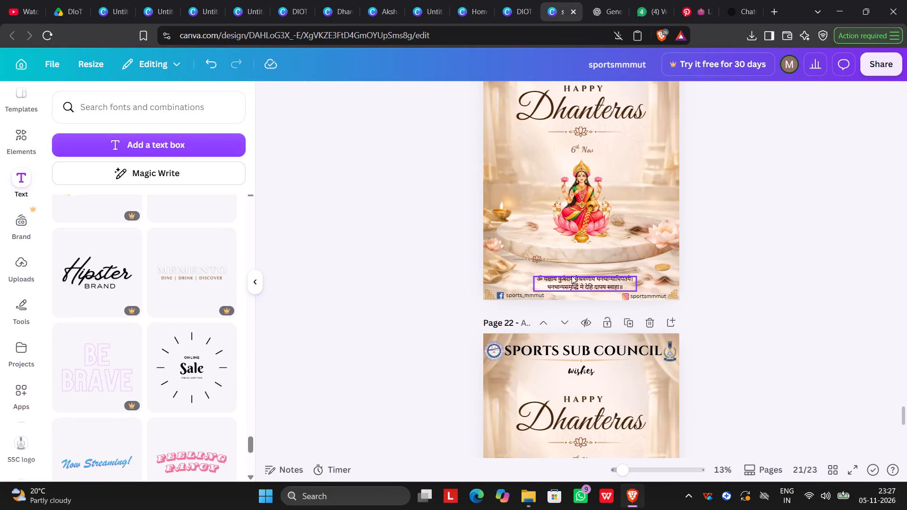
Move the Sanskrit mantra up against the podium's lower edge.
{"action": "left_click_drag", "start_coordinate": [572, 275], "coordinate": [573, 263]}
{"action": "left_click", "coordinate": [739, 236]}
Move the small lotus divider to the centre of the podium's front edge, directly below the Lakshmi image.
{"action": "left_click_drag", "start_coordinate": [536, 256], "coordinate": [540, 255]}
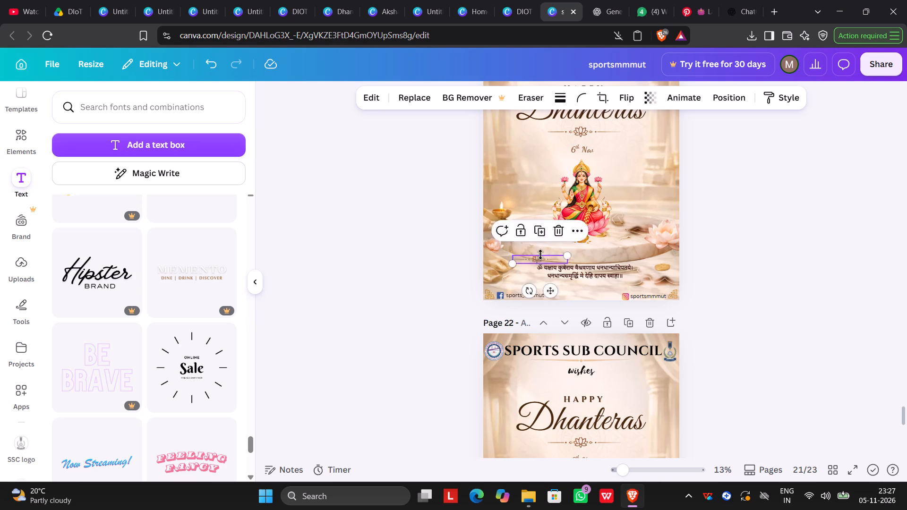
{"action": "left_click_drag", "start_coordinate": [540, 255], "coordinate": [585, 252]}
{"action": "left_click", "coordinate": [872, 227]}
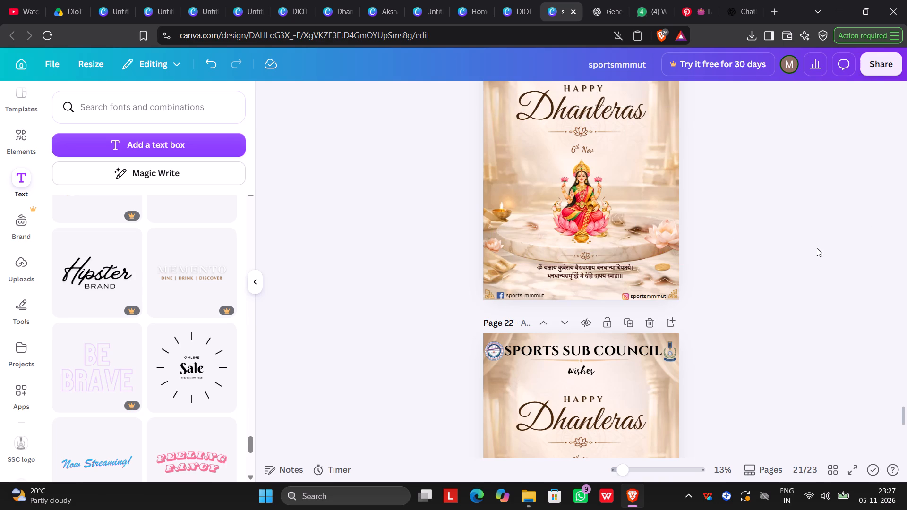
{"action": "left_click", "coordinate": [585, 258]}
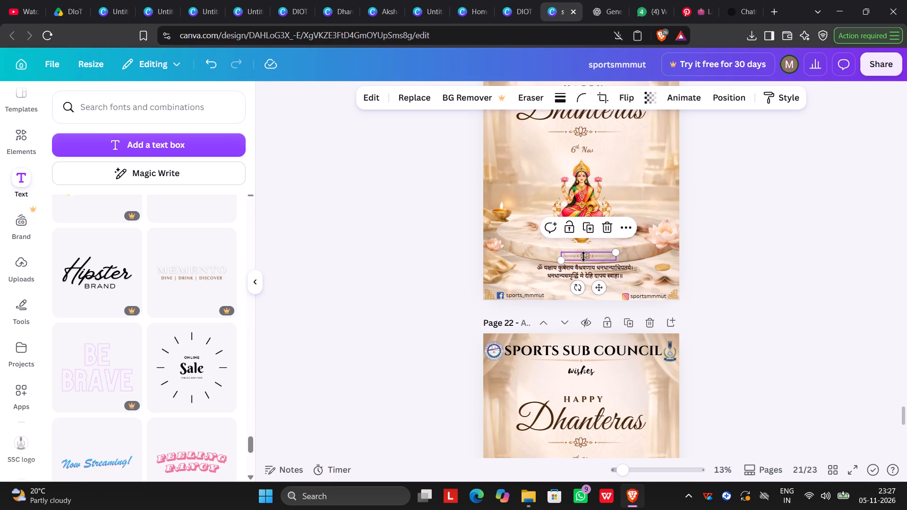
{"action": "left_click", "coordinate": [876, 234]}
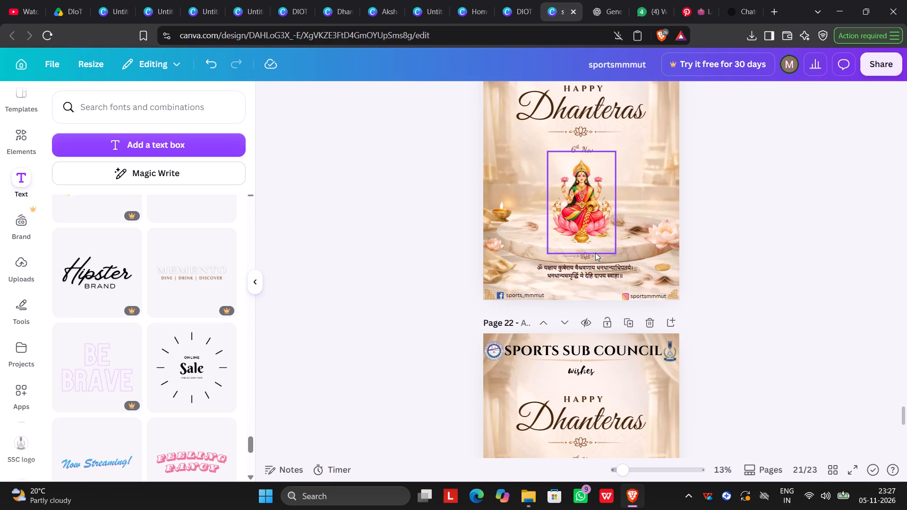
{"action": "left_click", "coordinate": [590, 260]}
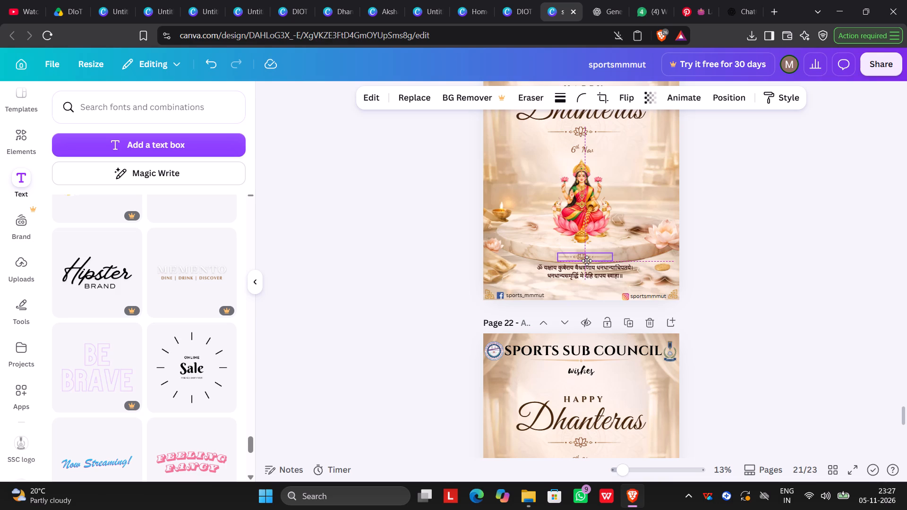
{"action": "left_click", "coordinate": [725, 244]}
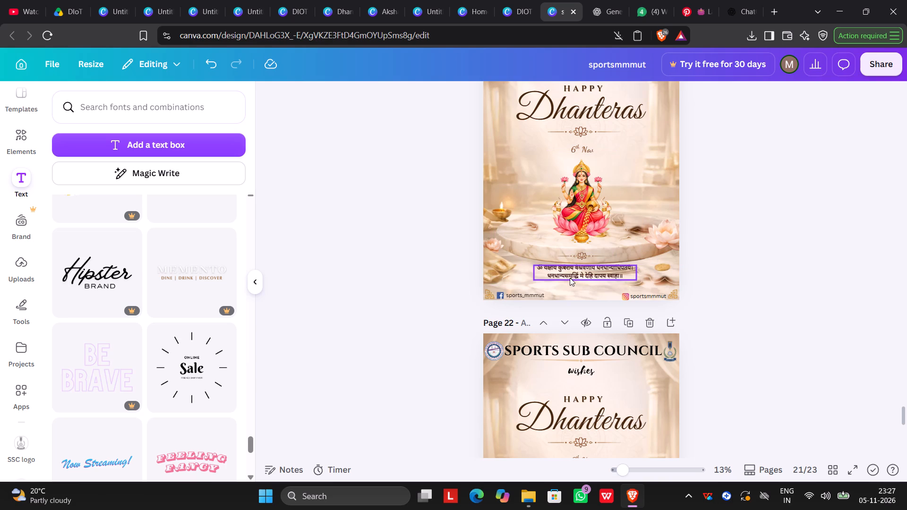
Lower the Sanskrit mantra to just above the social media handles, centred under the lotus divider.
{"action": "left_click_drag", "start_coordinate": [570, 278], "coordinate": [567, 285]}
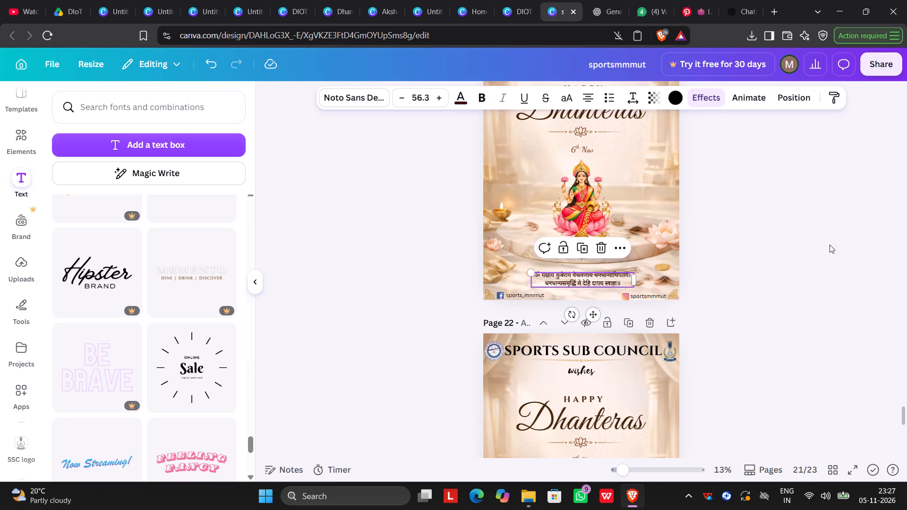
{"action": "left_click", "coordinate": [857, 237]}
{"action": "scroll", "coordinate": [735, 226], "scroll_direction": "up", "scroll_amount": 1}
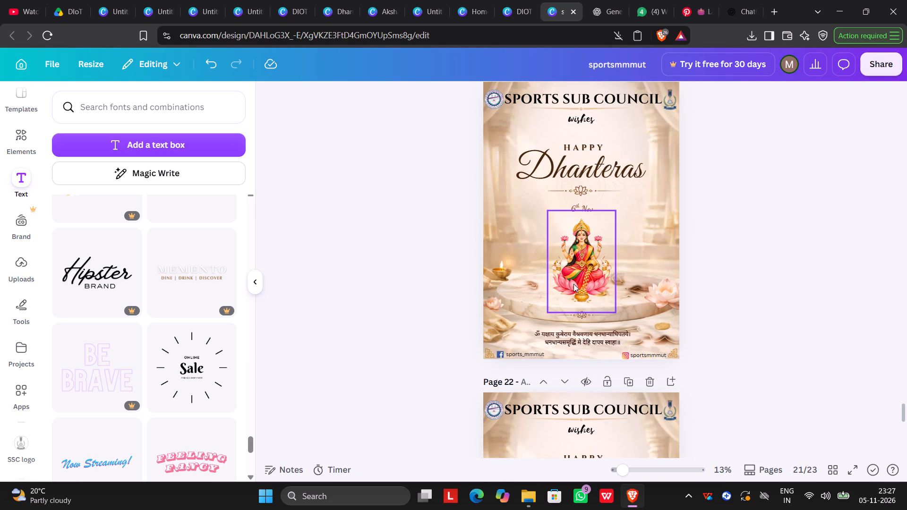
{"action": "scroll", "coordinate": [587, 334], "scroll_direction": "down", "scroll_amount": 1}
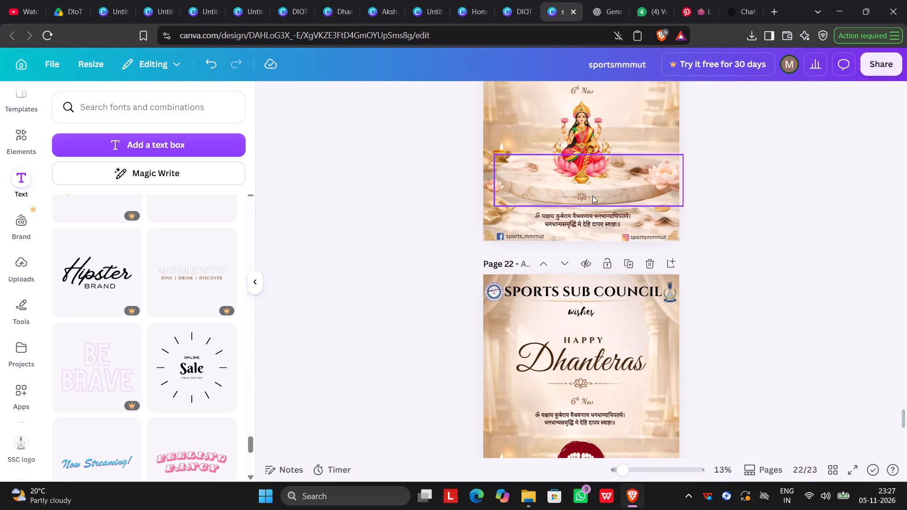
{"action": "left_click_drag", "start_coordinate": [592, 214], "coordinate": [592, 219]}
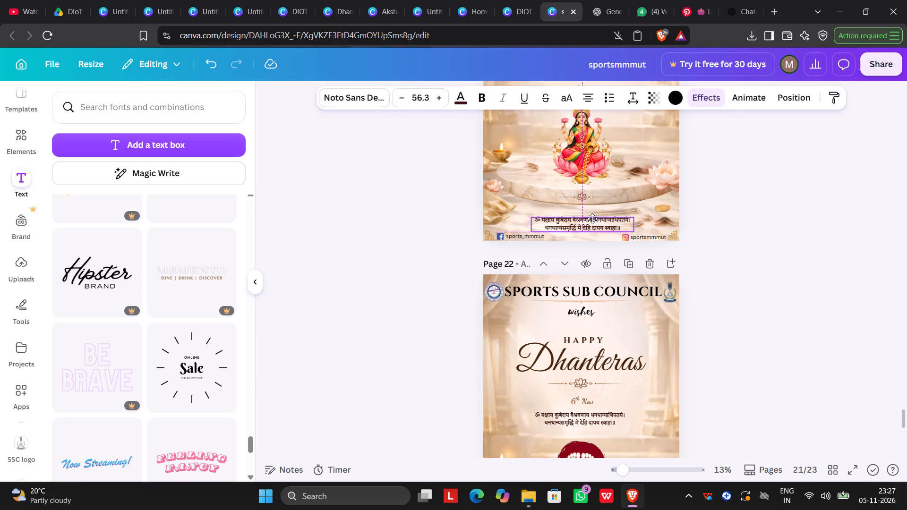
{"action": "left_click_drag", "start_coordinate": [592, 219], "coordinate": [591, 219]}
{"action": "left_click", "coordinate": [801, 204]}
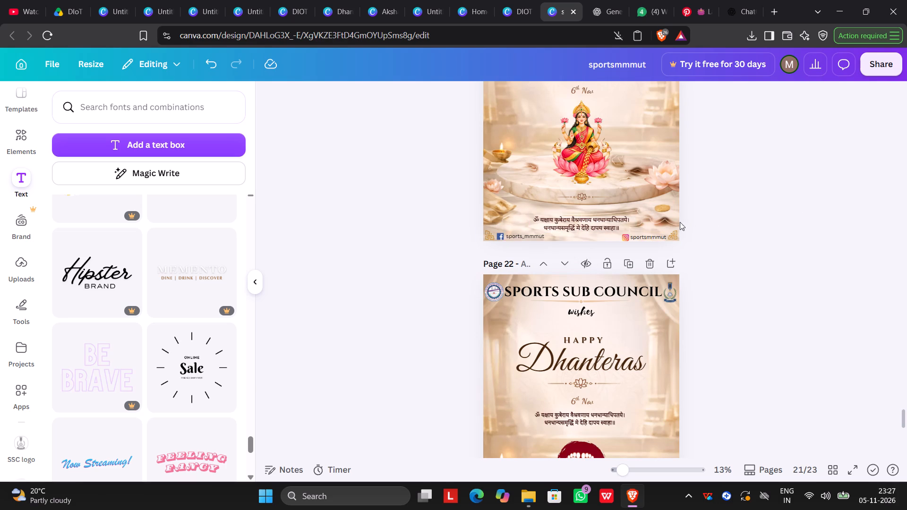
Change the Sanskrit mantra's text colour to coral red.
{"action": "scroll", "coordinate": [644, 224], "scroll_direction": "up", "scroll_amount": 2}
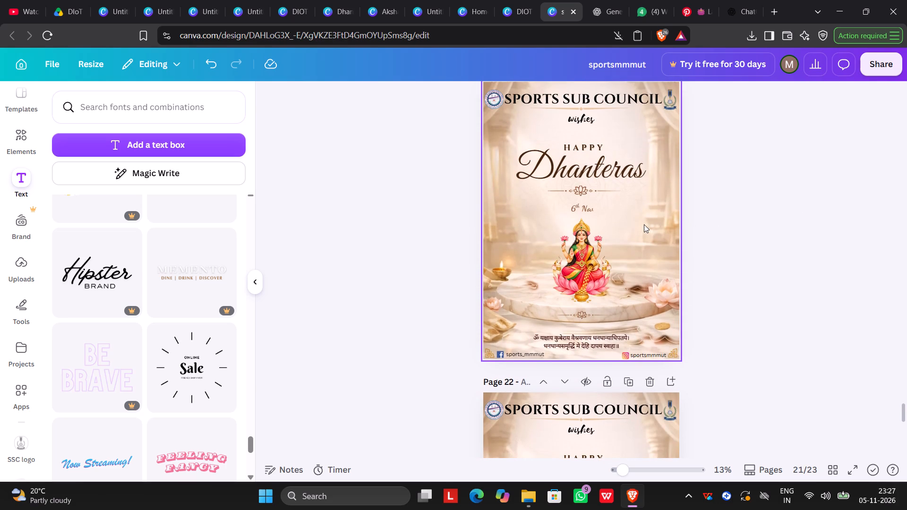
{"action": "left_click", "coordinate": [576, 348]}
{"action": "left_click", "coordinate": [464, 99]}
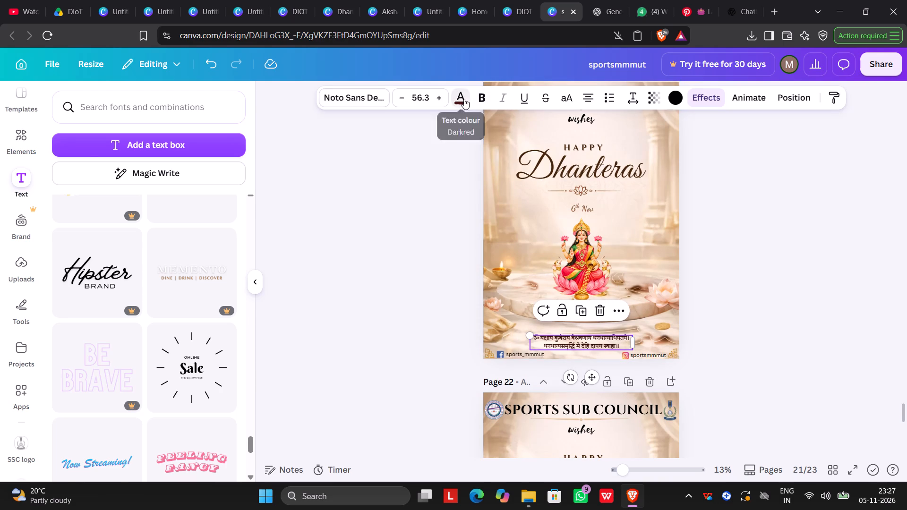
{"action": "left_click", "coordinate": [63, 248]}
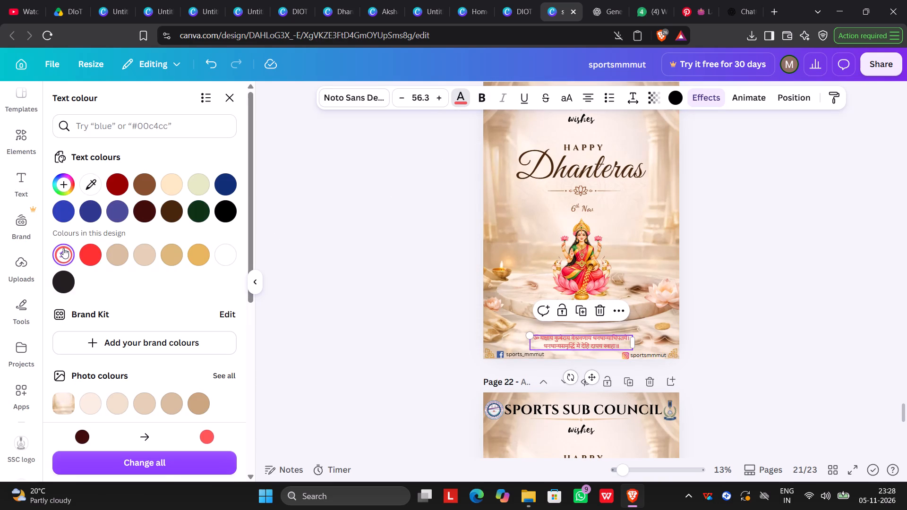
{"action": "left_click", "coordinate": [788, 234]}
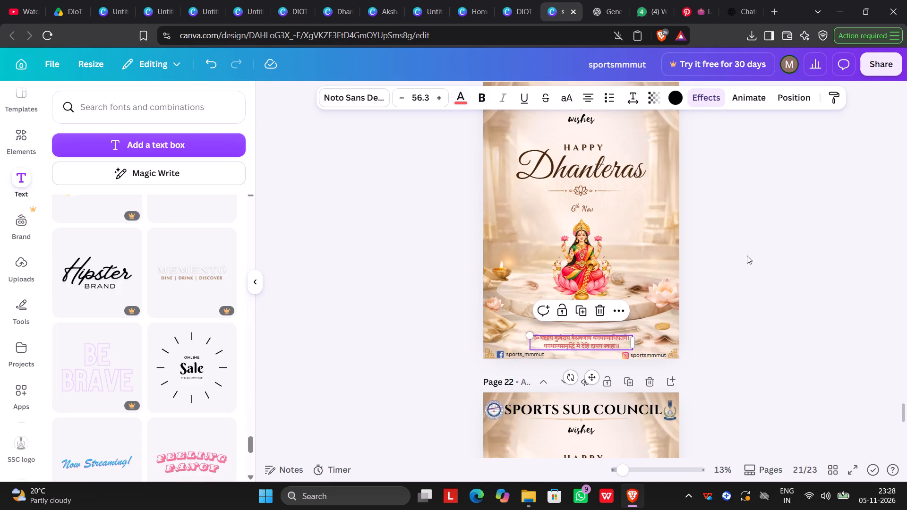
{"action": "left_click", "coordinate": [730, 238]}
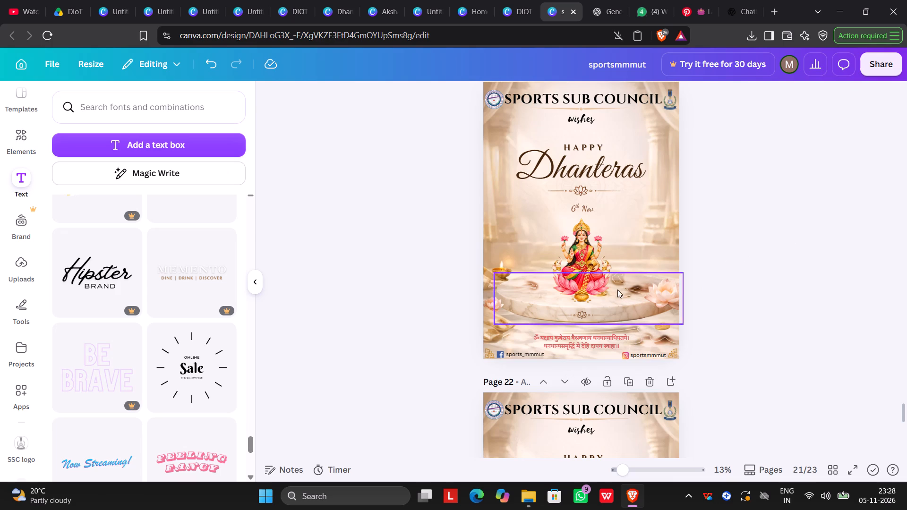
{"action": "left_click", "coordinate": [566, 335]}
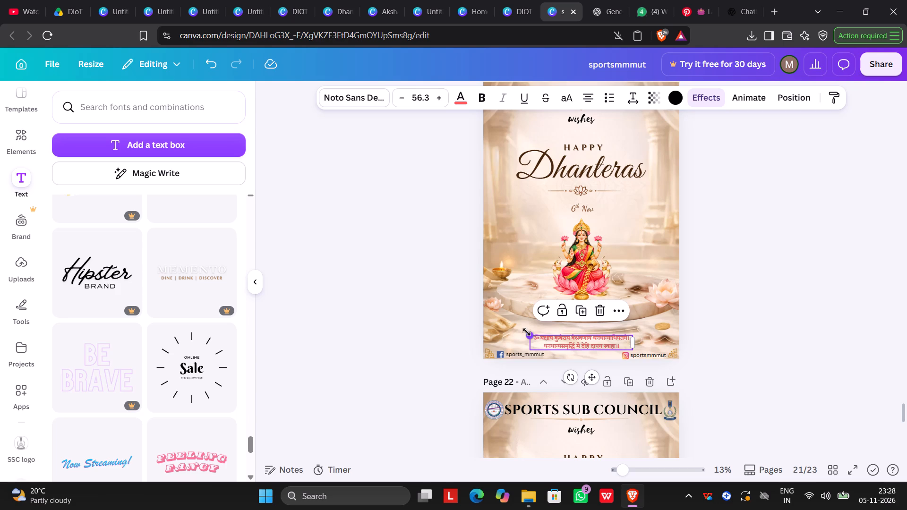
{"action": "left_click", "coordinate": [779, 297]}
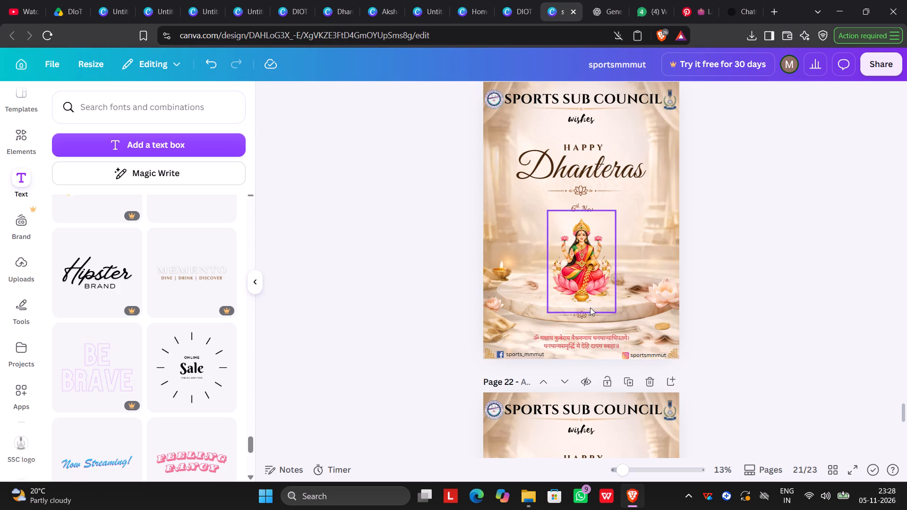
Try beige tones on the Sanskrit mantra and settle on the dark brown from the photo colours.
{"action": "left_click", "coordinate": [581, 340]}
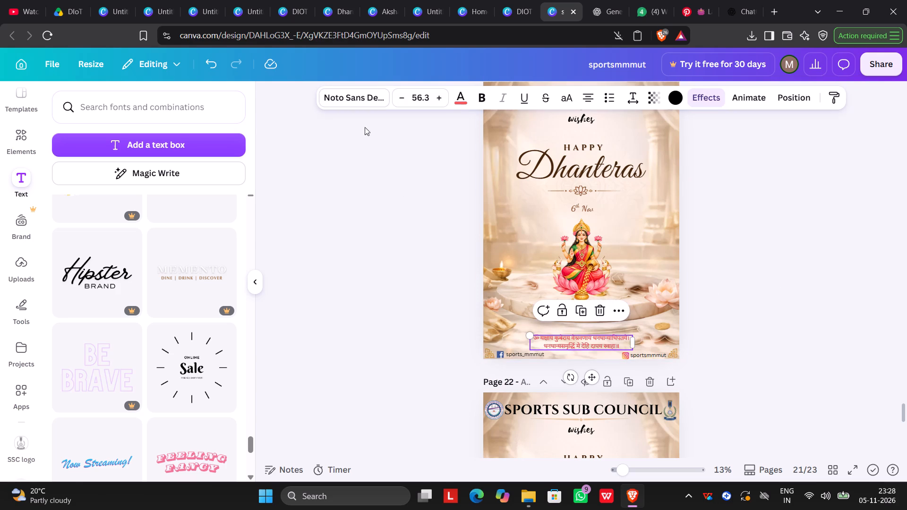
{"action": "left_click", "coordinate": [459, 96]}
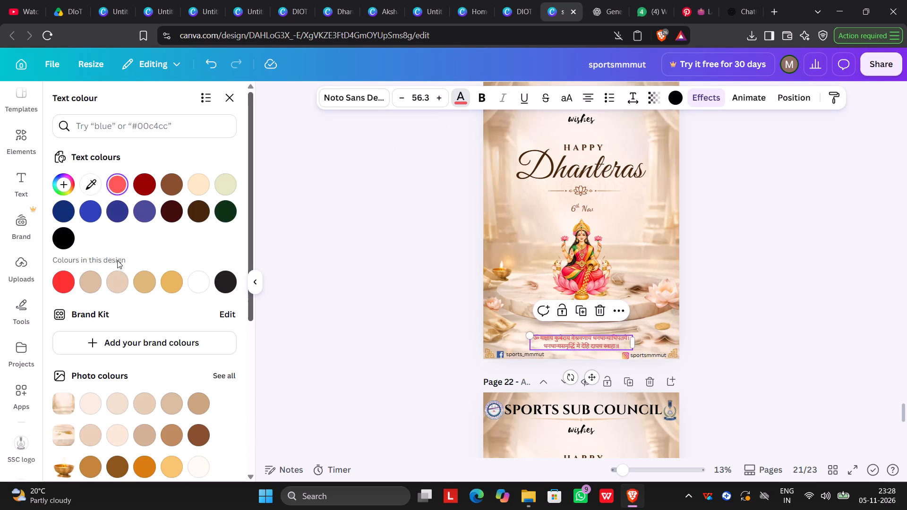
{"action": "left_click", "coordinate": [117, 272]}
{"action": "left_click", "coordinate": [82, 279]}
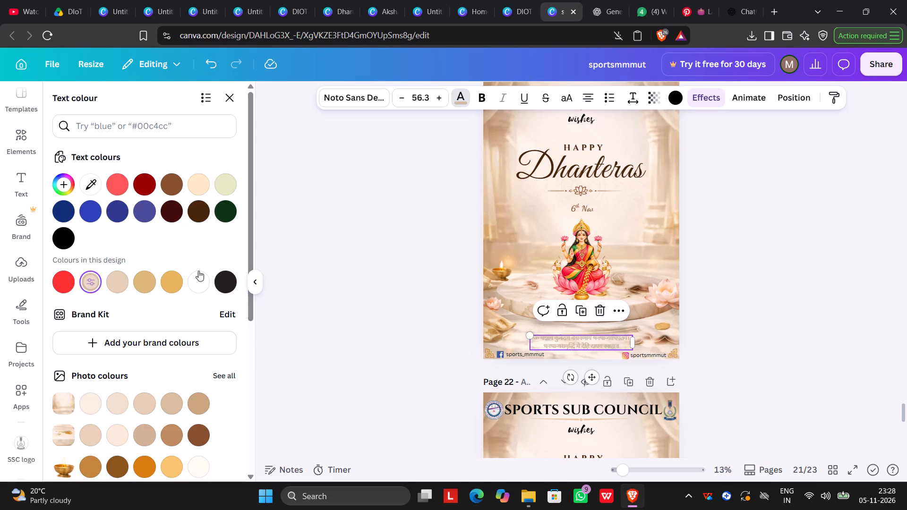
{"action": "left_click", "coordinate": [204, 432]}
{"action": "left_click", "coordinate": [705, 265]}
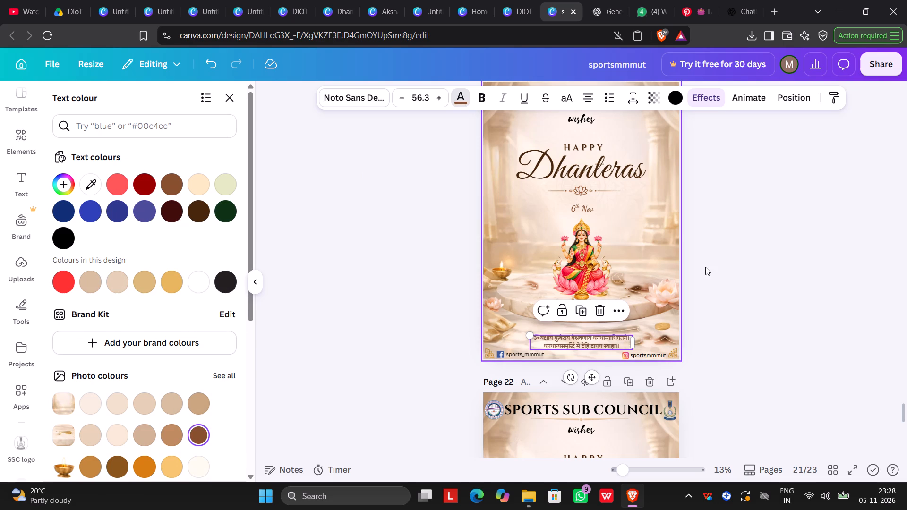
{"action": "left_click", "coordinate": [729, 261]}
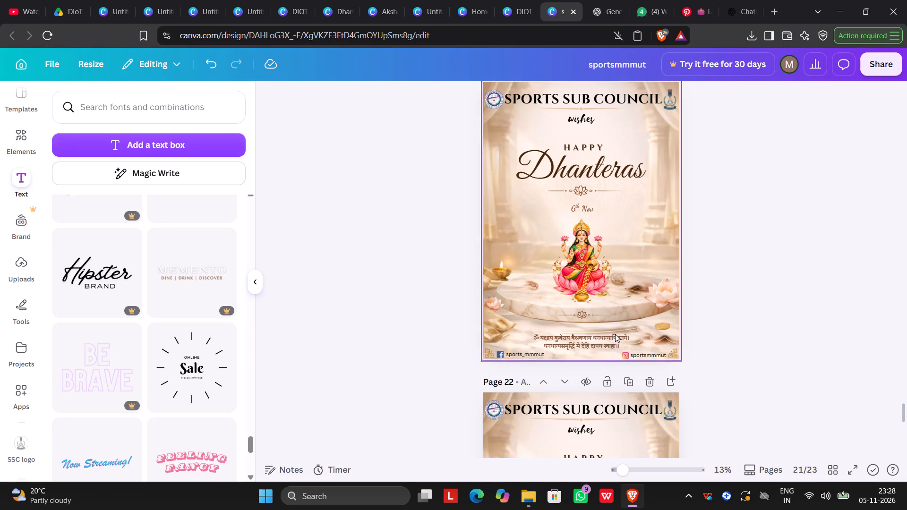
Move the Sanskrit mantra down slightly and align it with the poster's vertical centreline.
{"action": "left_click", "coordinate": [612, 341]}
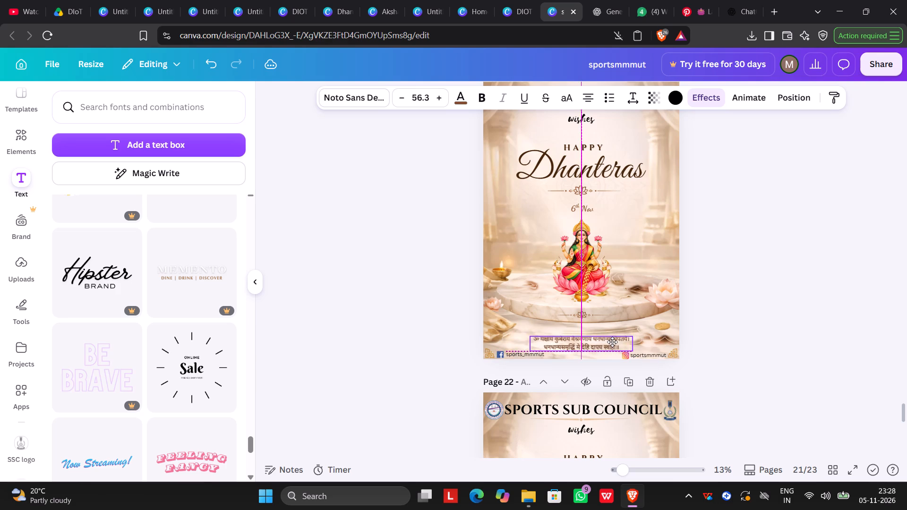
{"action": "left_click", "coordinate": [724, 303]}
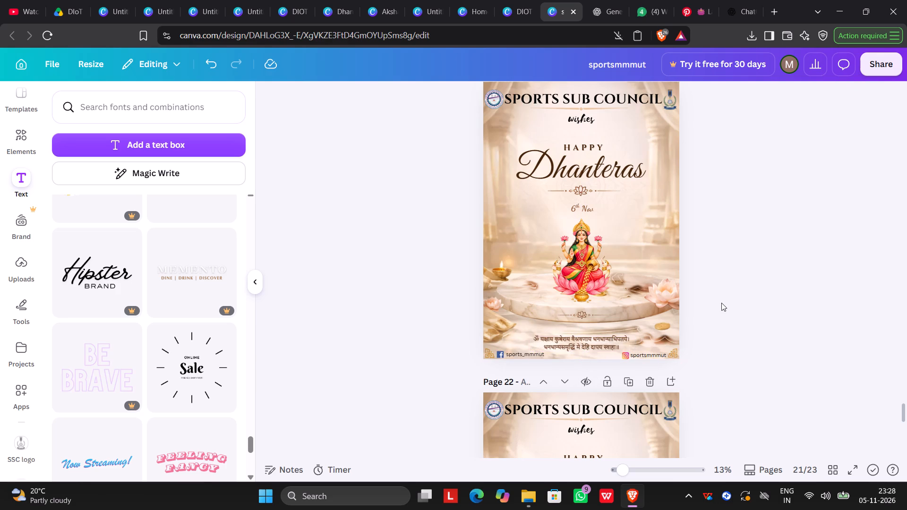
Nudge the Sanskrit mantra slightly up and to the left to fine-tune its position between the podium and the social media handles.
{"action": "left_click", "coordinate": [586, 333]}
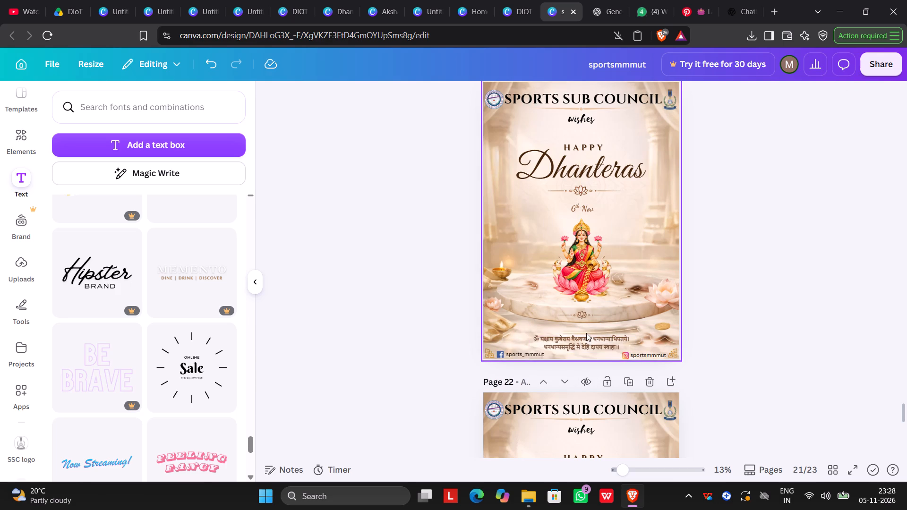
{"action": "left_click", "coordinate": [586, 340]}
{"action": "key", "text": "Up"}
{"action": "key", "text": "Up"}
{"action": "key", "text": "Up"}
{"action": "key", "text": "Up"}
{"action": "key", "text": "Up"}
{"action": "key", "text": "Up"}
{"action": "key", "text": "Up"}
{"action": "key", "text": "Up"}
{"action": "key", "text": "Up"}
{"action": "key", "text": "Up"}
{"action": "key", "text": "Up"}
{"action": "key", "text": "Up"}
{"action": "key", "text": "Up"}
{"action": "key", "text": "Up"}
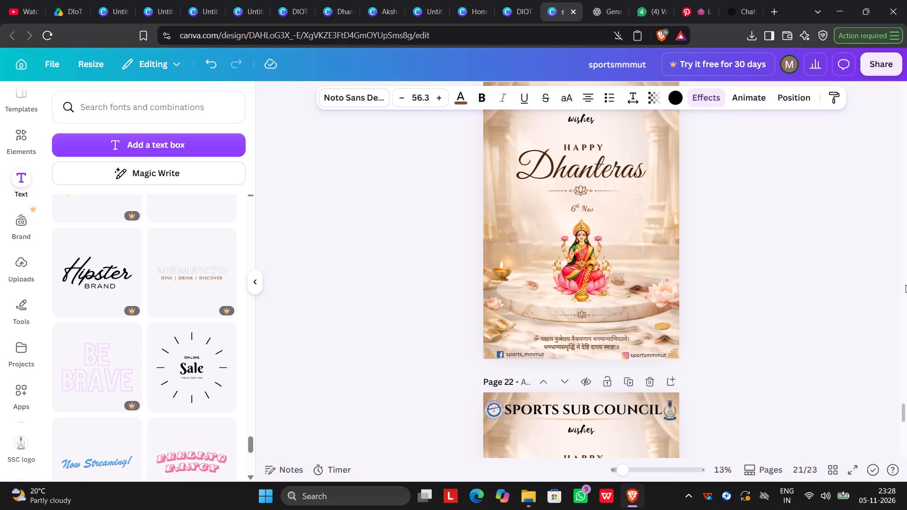
{"action": "key", "text": "Left"}
{"action": "key", "text": "Left"}
{"action": "key", "text": "Left"}
{"action": "key", "text": "Left"}
{"action": "key", "text": "Left"}
{"action": "key", "text": "Left"}
{"action": "key", "text": "Left"}
{"action": "key", "text": "Left"}
{"action": "key", "text": "Left"}
{"action": "key", "text": "Left"}
{"action": "key", "text": "Left"}
{"action": "key", "text": "Left"}
{"action": "key", "text": "Left"}
{"action": "key", "text": "Left"}
{"action": "key", "text": "Left"}
{"action": "key", "text": "Left"}
{"action": "key", "text": "Left"}
{"action": "key", "text": "Left"}
{"action": "key", "text": "Left"}
{"action": "key", "text": "Left"}
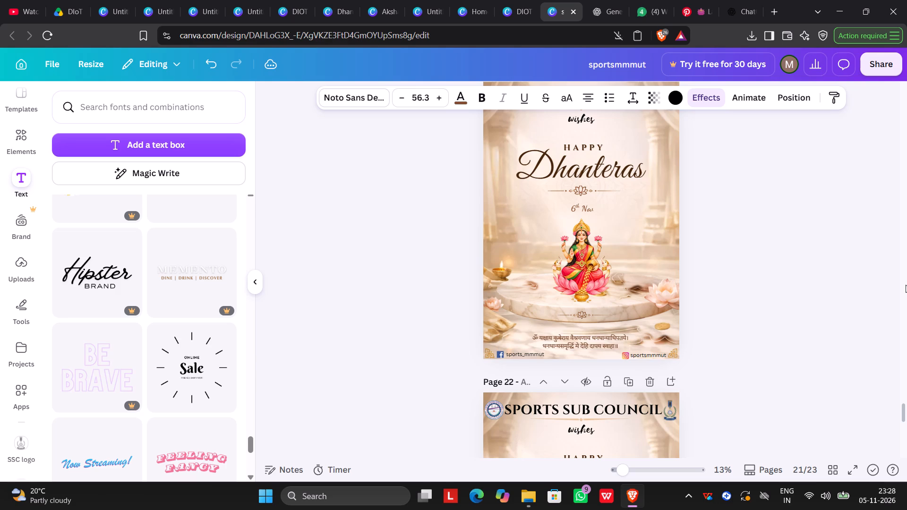
{"action": "key", "text": "Right"}
{"action": "key", "text": "Right"}
{"action": "key", "text": "Right"}
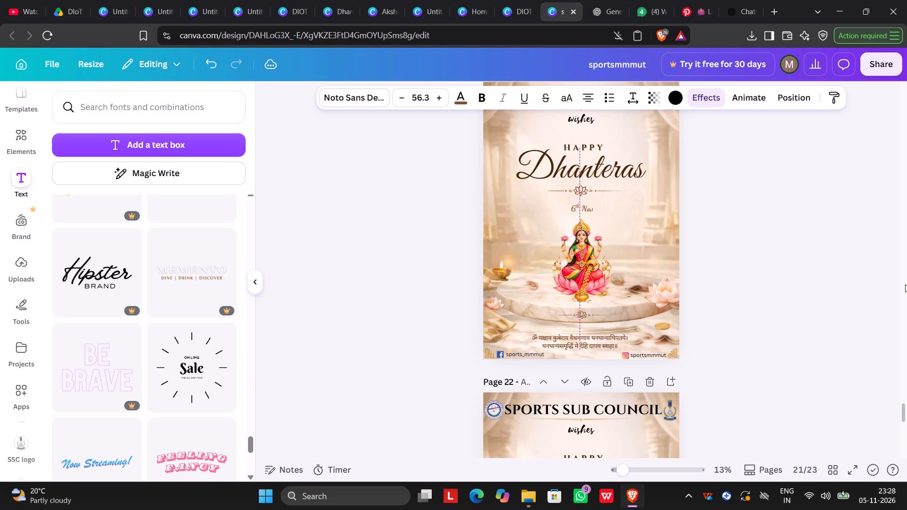
Fine-tune the Sanskrit mantra's horizontal position with small left and right nudges so it sits on the poster's centreline.
{"action": "key", "text": "Left"}
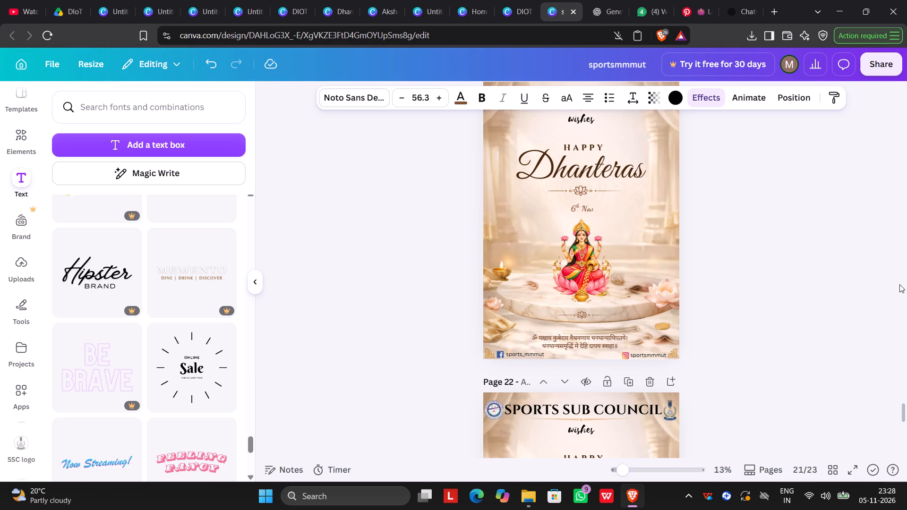
{"action": "key", "text": "Left"}
{"action": "key", "text": "Left"}
{"action": "key", "text": "Right"}
{"action": "key", "text": "Right"}
{"action": "key", "text": "Right"}
{"action": "key", "text": "Right"}
{"action": "key", "text": "Left"}
{"action": "left_click", "coordinate": [805, 246]}
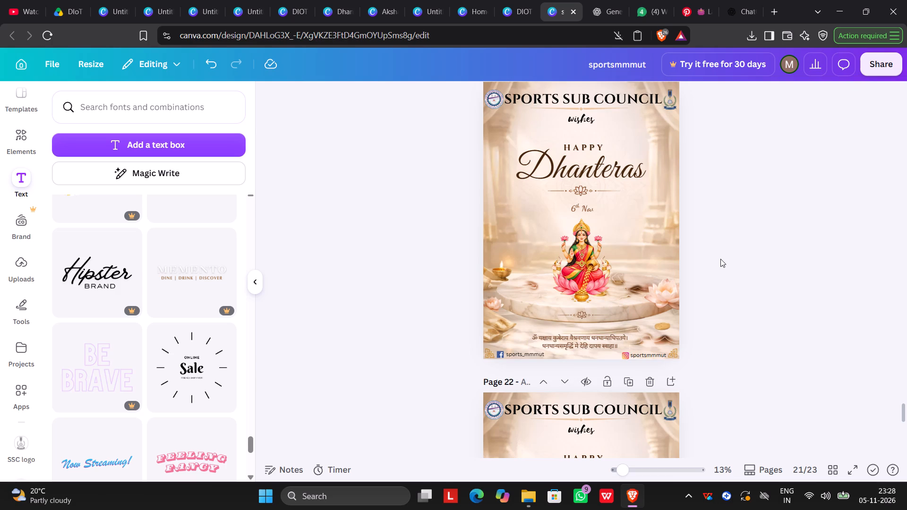
Recolour the red areas of the Lakshmi image, comparing bright red #ff3131 with coral red #ff5757 and settling on coral red.
{"action": "scroll", "coordinate": [720, 259], "scroll_direction": "down", "scroll_amount": 1}
{"action": "scroll", "coordinate": [721, 258], "scroll_direction": "up", "scroll_amount": 1}
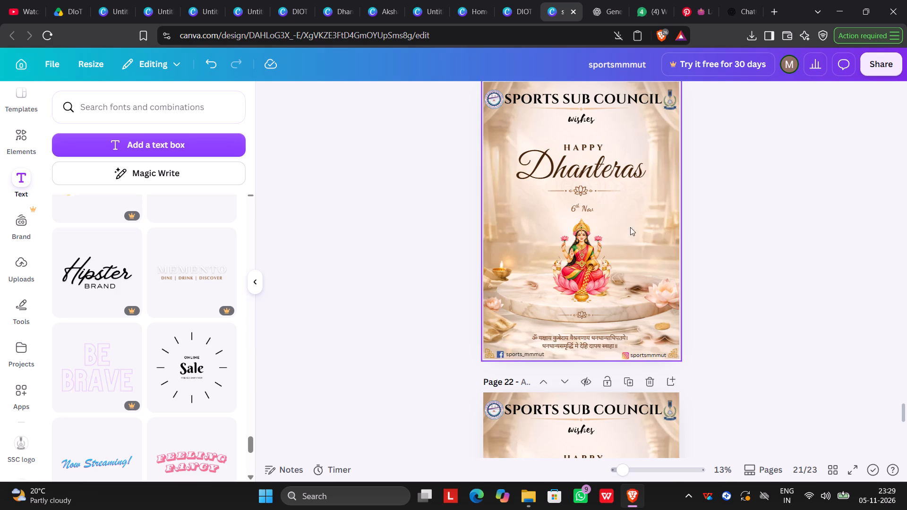
{"action": "left_click", "coordinate": [586, 263]}
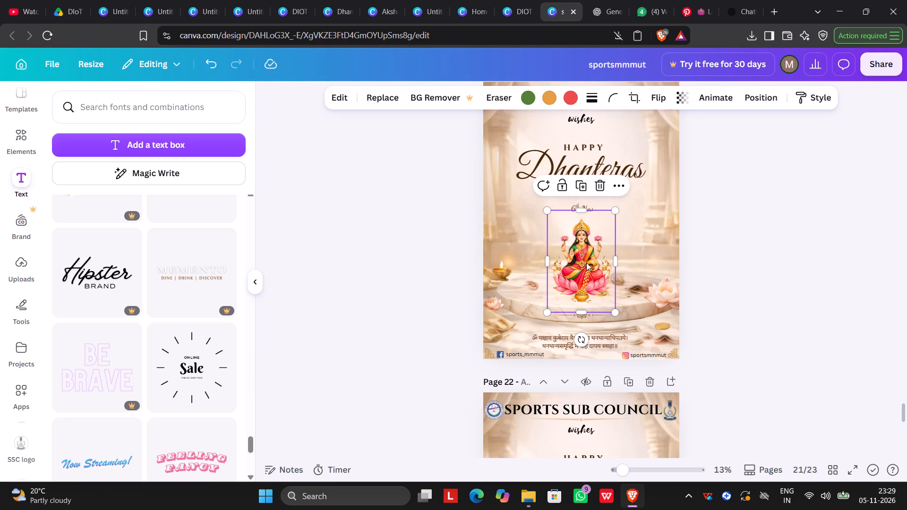
{"action": "left_click", "coordinate": [574, 100]}
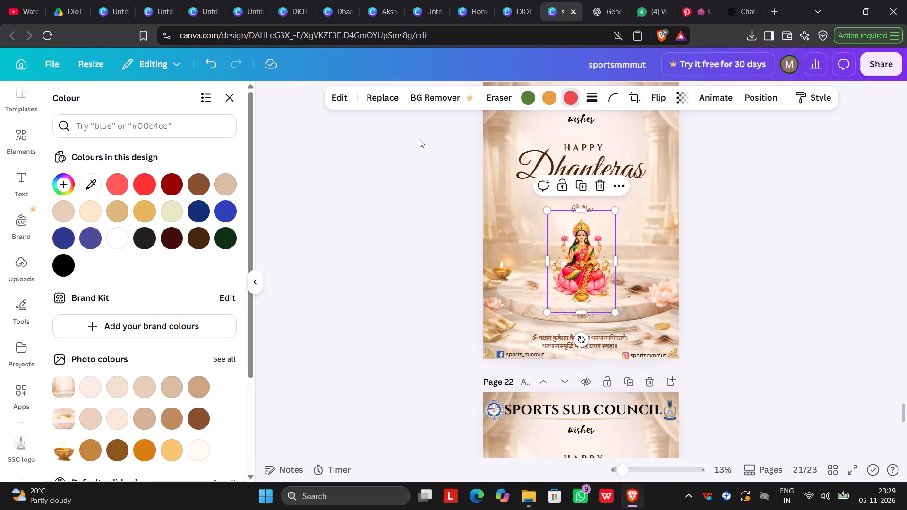
{"action": "left_click", "coordinate": [124, 183]}
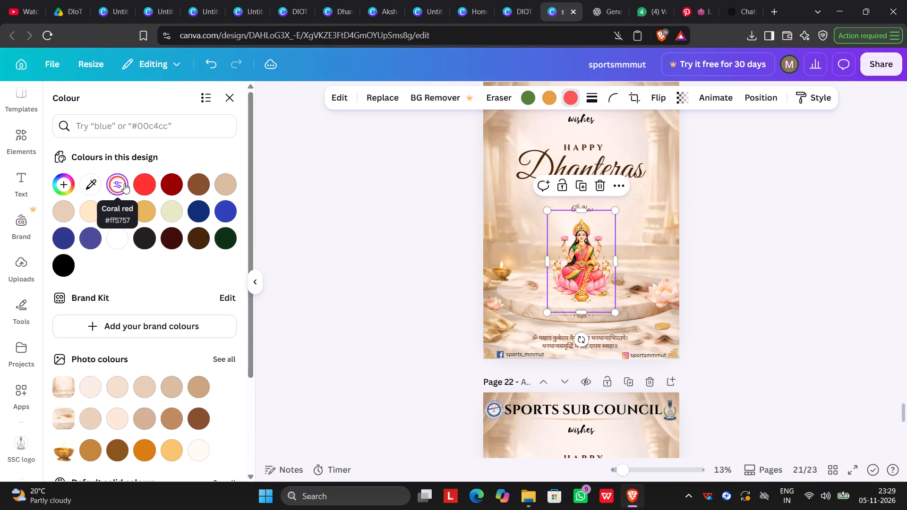
{"action": "left_click", "coordinate": [142, 182]}
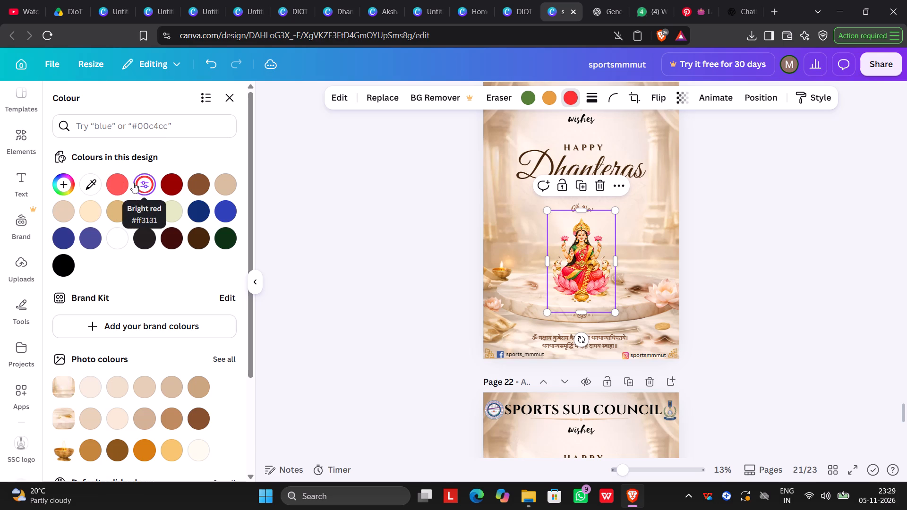
{"action": "left_click", "coordinate": [124, 185]}
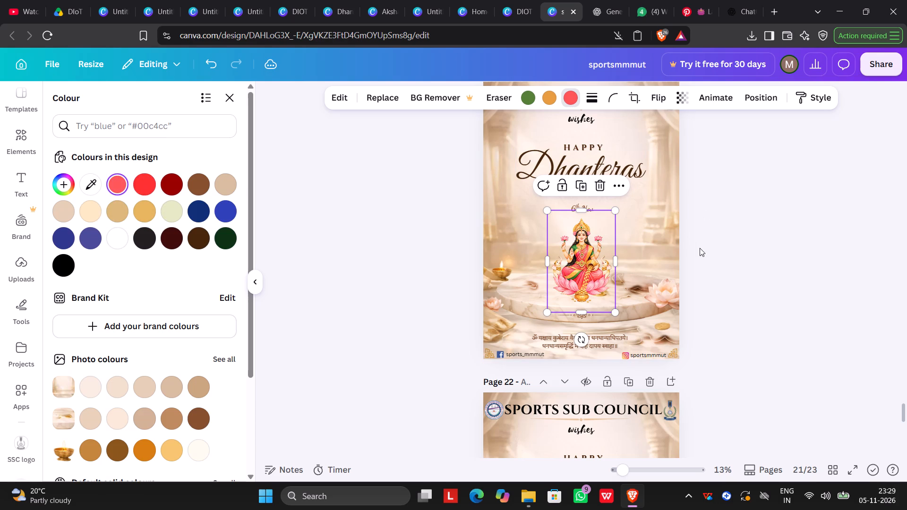
{"action": "left_click", "coordinate": [147, 183]}
{"action": "left_click", "coordinate": [120, 181]}
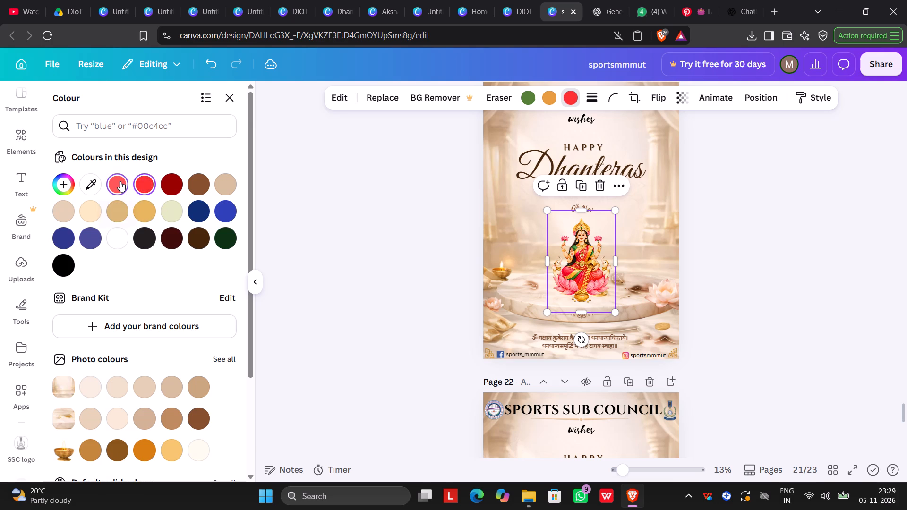
{"action": "left_click", "coordinate": [801, 257]}
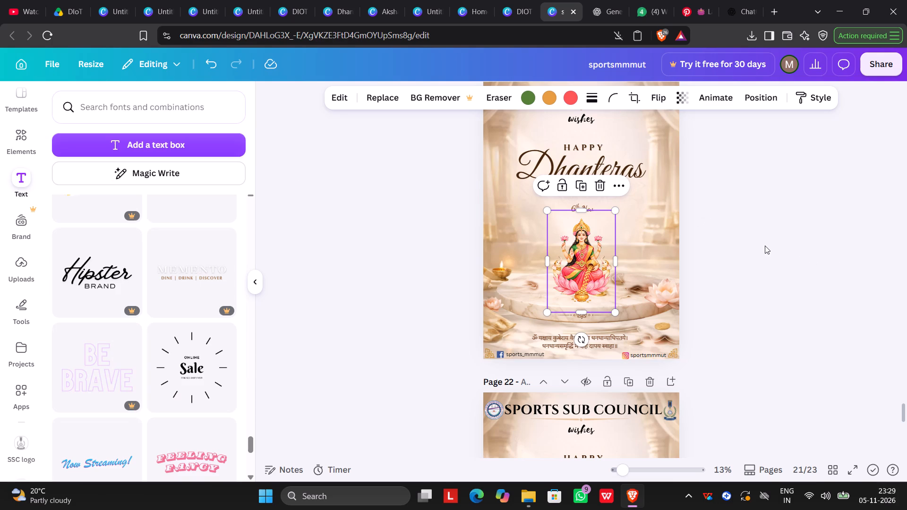
{"action": "left_click", "coordinate": [723, 204]}
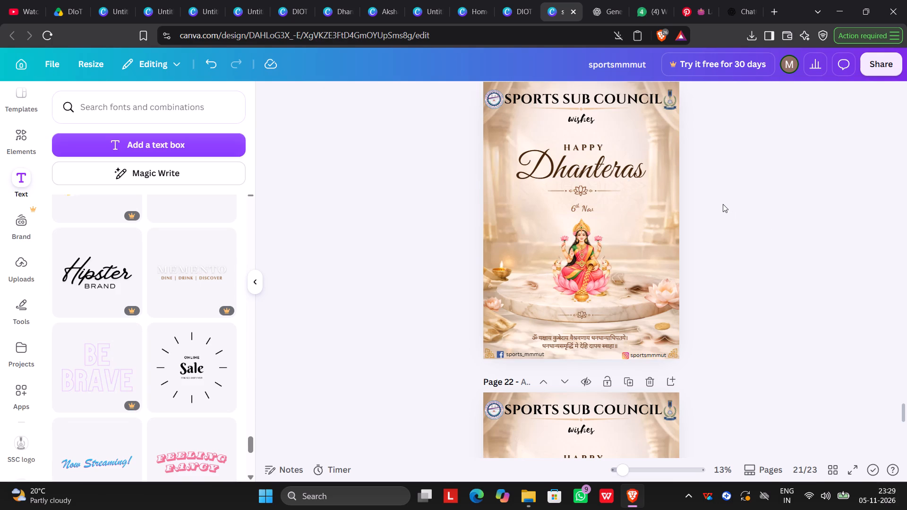
Inspect the page 21 poster at a larger view, checking the Lakshmi image, podium, mantra and overall layout.
{"action": "scroll", "coordinate": [655, 226], "scroll_direction": "down", "scroll_amount": 1}
{"action": "scroll", "coordinate": [659, 225], "scroll_direction": "up", "scroll_amount": 2}
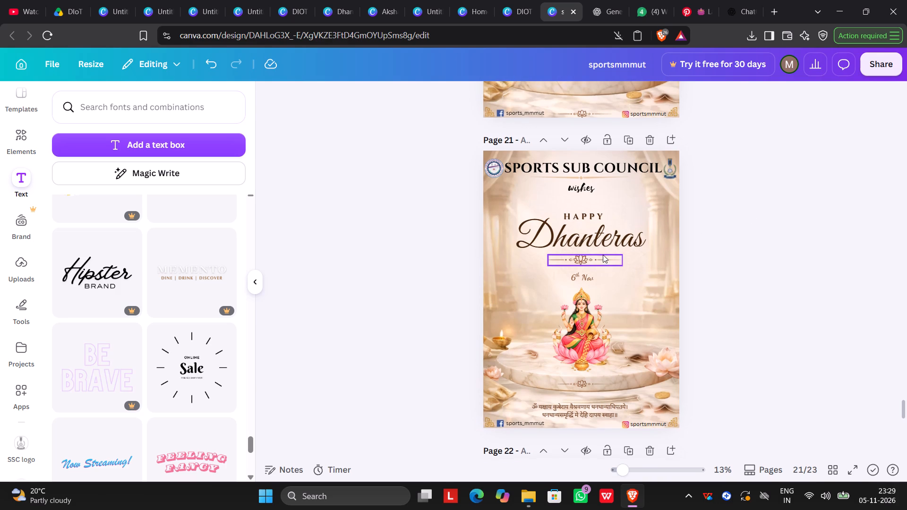
{"action": "scroll", "coordinate": [603, 255], "scroll_direction": "left", "scroll_amount": 1}
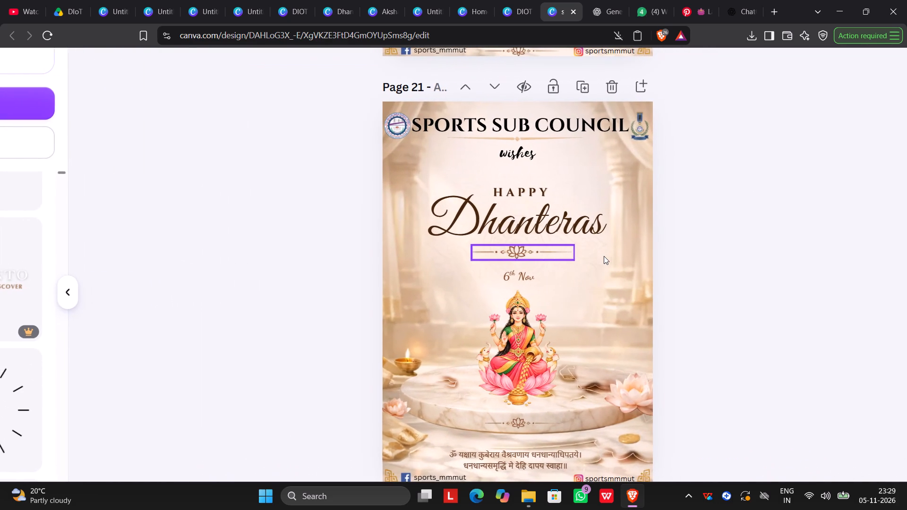
{"action": "scroll", "coordinate": [604, 256], "scroll_direction": "left", "scroll_amount": 1}
{"action": "scroll", "coordinate": [604, 256], "scroll_direction": "right", "scroll_amount": 1}
{"action": "scroll", "coordinate": [620, 303], "scroll_direction": "down", "scroll_amount": 1}
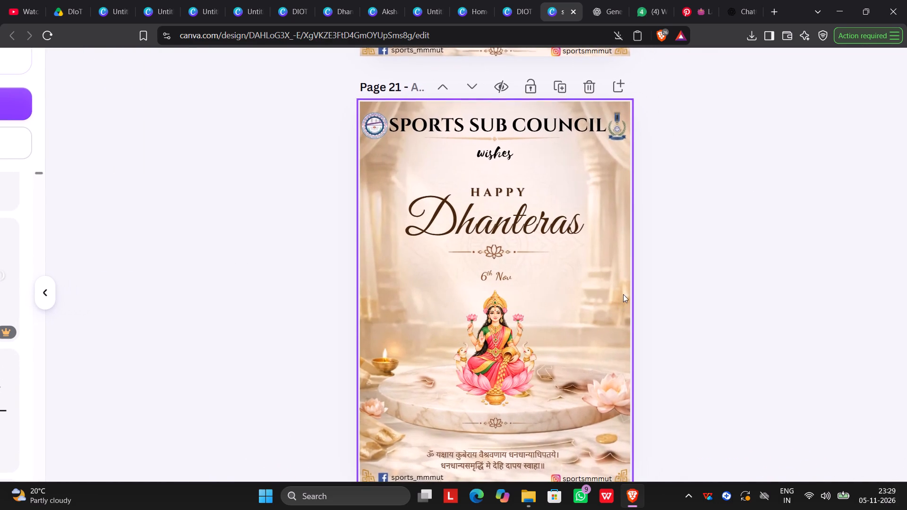
{"action": "scroll", "coordinate": [623, 294], "scroll_direction": "down", "scroll_amount": 2}
{"action": "scroll", "coordinate": [626, 289], "scroll_direction": "up", "scroll_amount": 1}
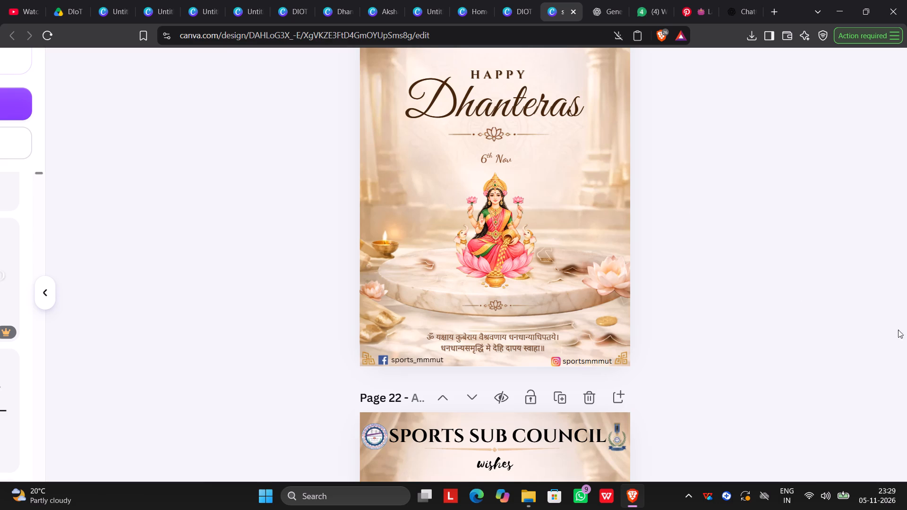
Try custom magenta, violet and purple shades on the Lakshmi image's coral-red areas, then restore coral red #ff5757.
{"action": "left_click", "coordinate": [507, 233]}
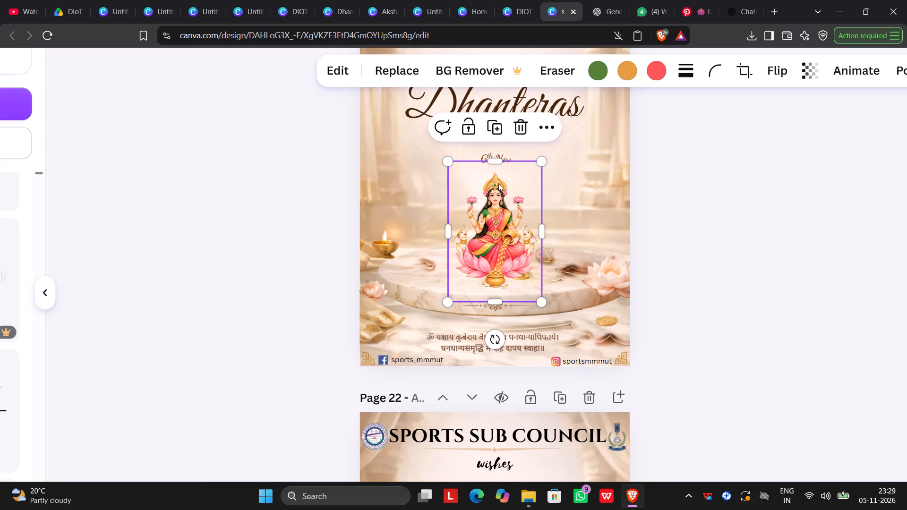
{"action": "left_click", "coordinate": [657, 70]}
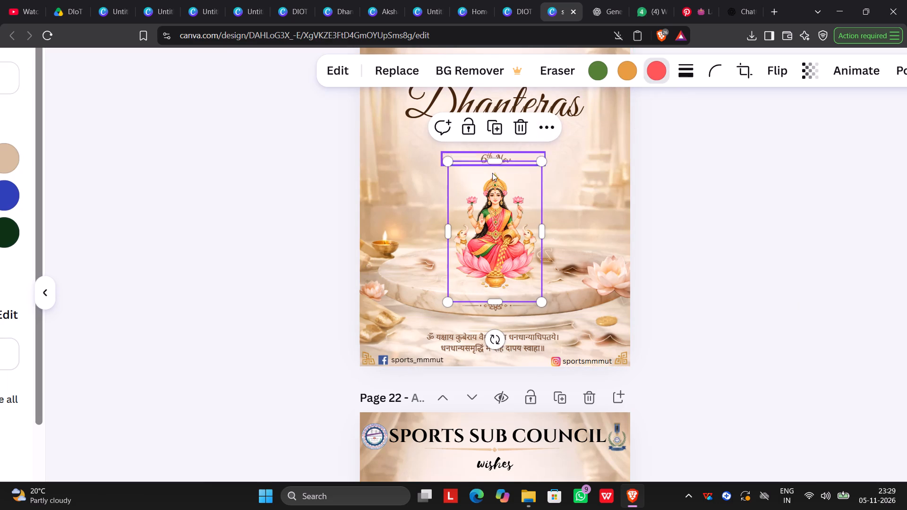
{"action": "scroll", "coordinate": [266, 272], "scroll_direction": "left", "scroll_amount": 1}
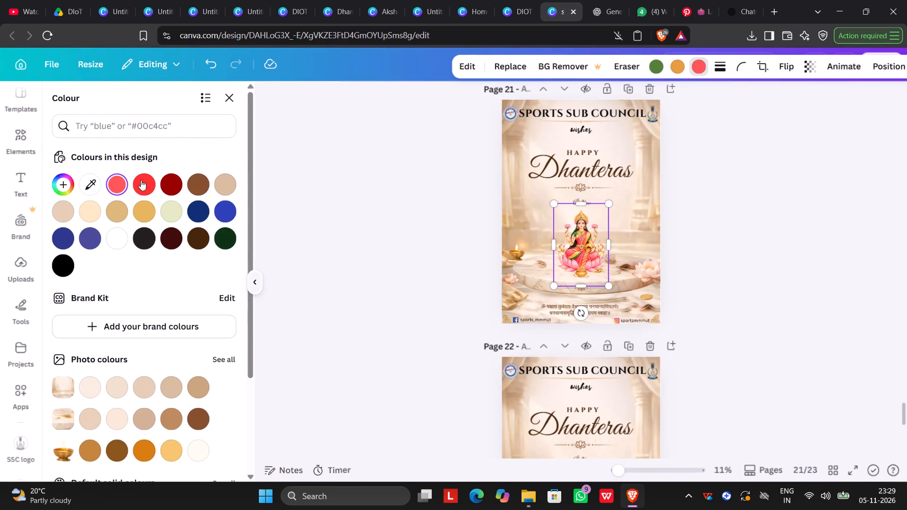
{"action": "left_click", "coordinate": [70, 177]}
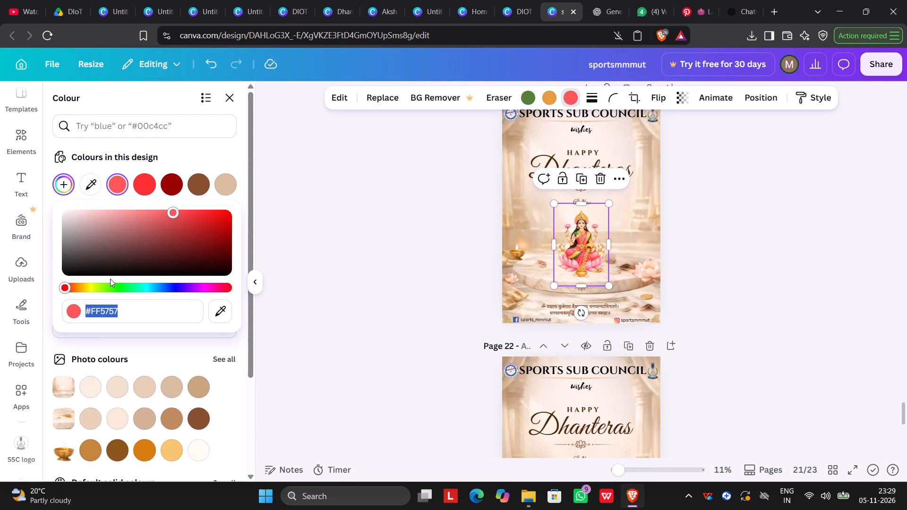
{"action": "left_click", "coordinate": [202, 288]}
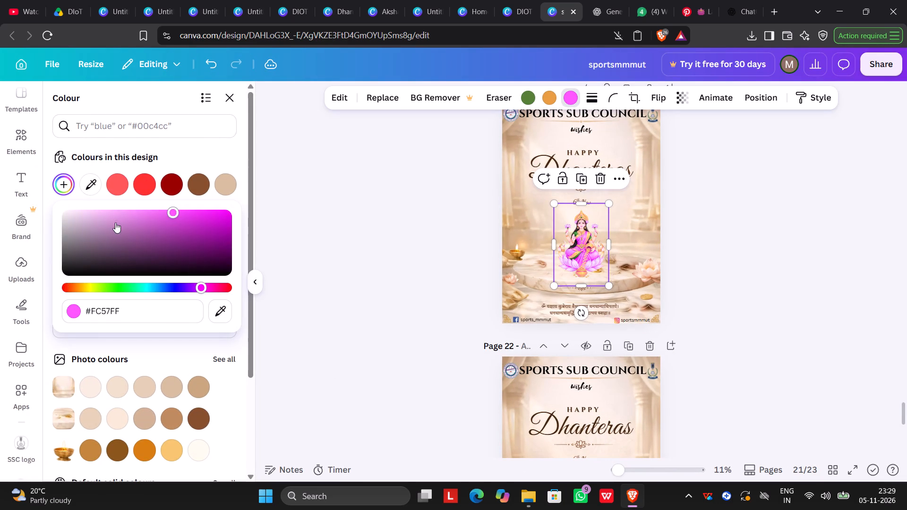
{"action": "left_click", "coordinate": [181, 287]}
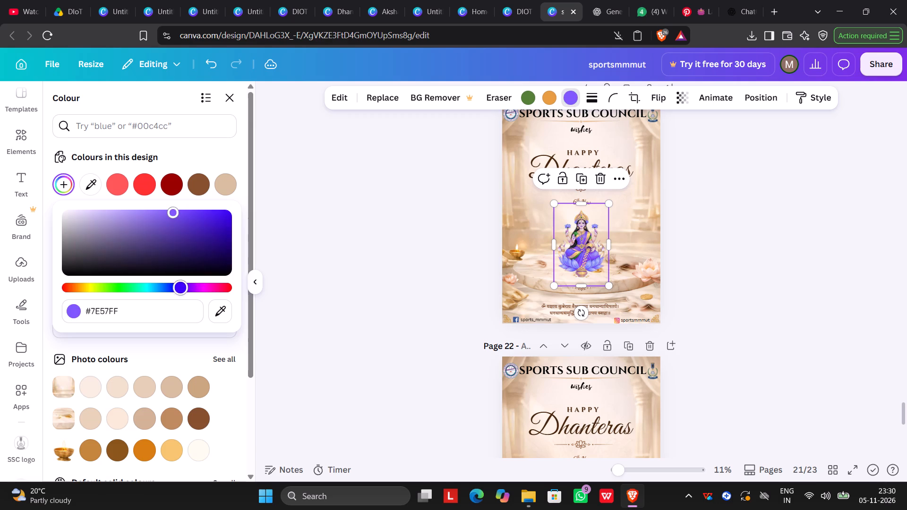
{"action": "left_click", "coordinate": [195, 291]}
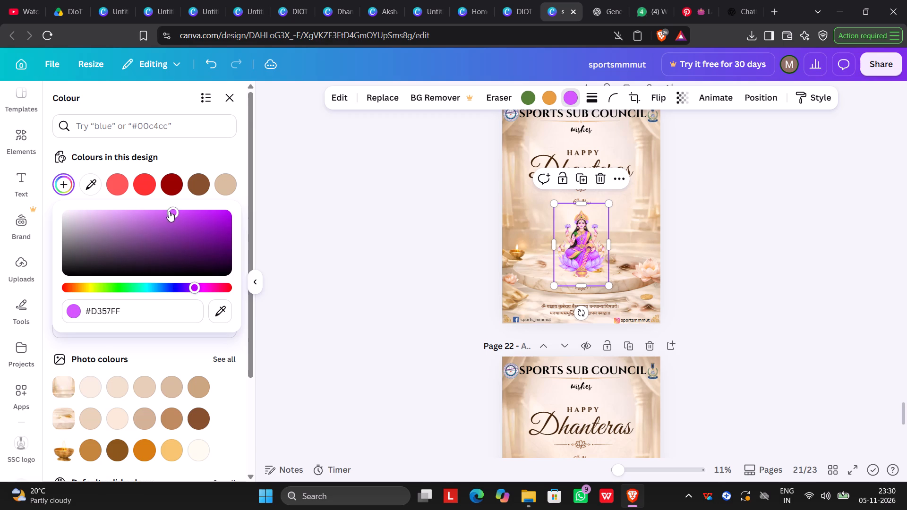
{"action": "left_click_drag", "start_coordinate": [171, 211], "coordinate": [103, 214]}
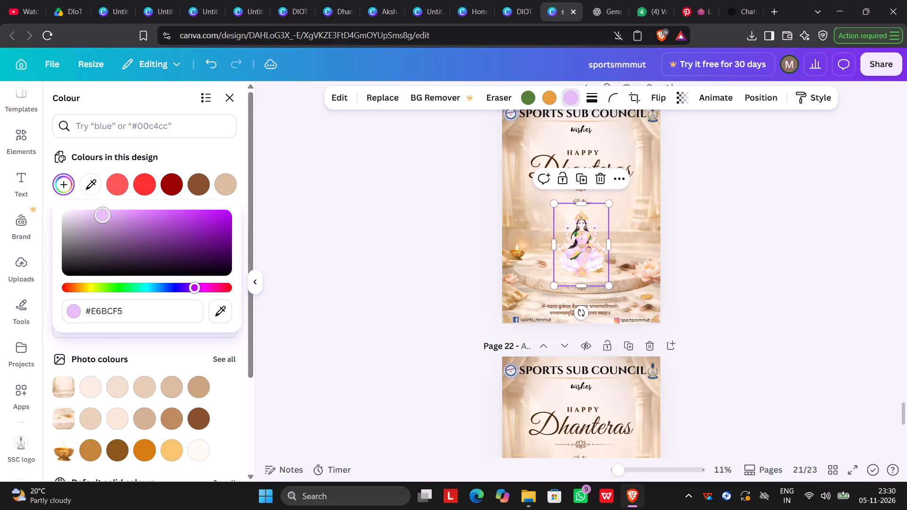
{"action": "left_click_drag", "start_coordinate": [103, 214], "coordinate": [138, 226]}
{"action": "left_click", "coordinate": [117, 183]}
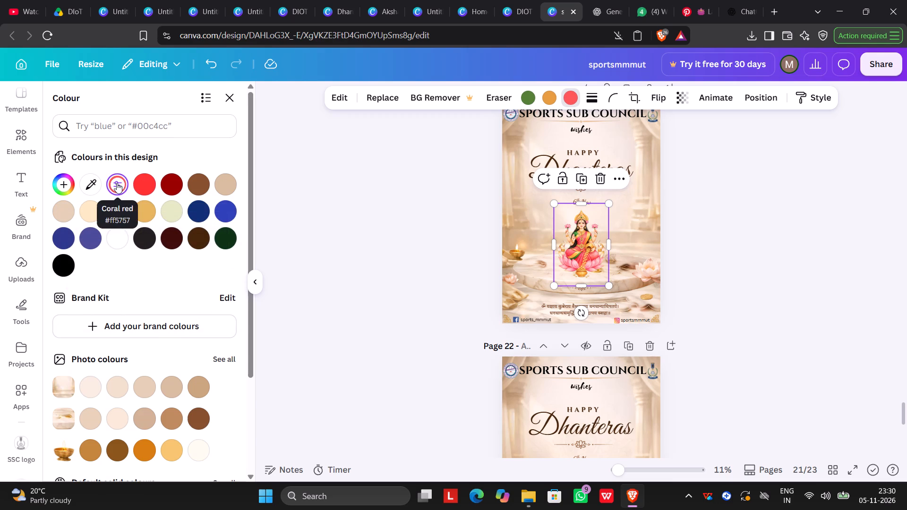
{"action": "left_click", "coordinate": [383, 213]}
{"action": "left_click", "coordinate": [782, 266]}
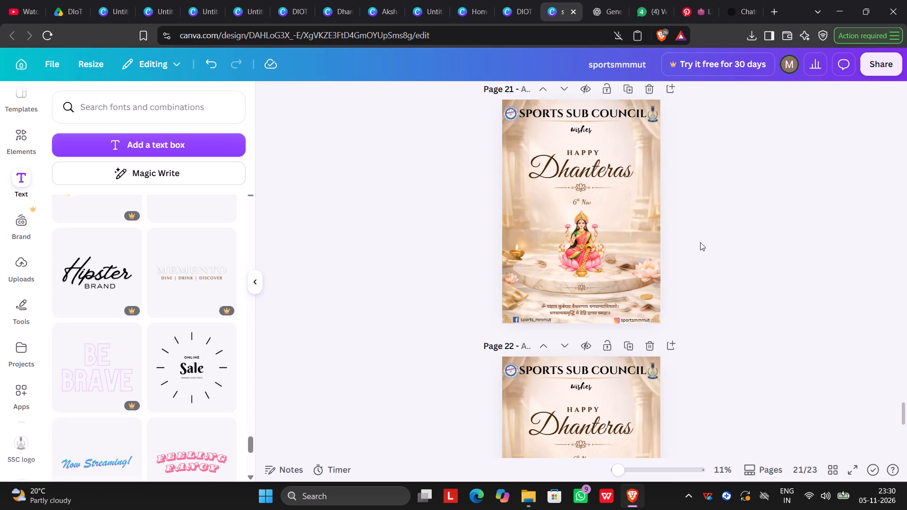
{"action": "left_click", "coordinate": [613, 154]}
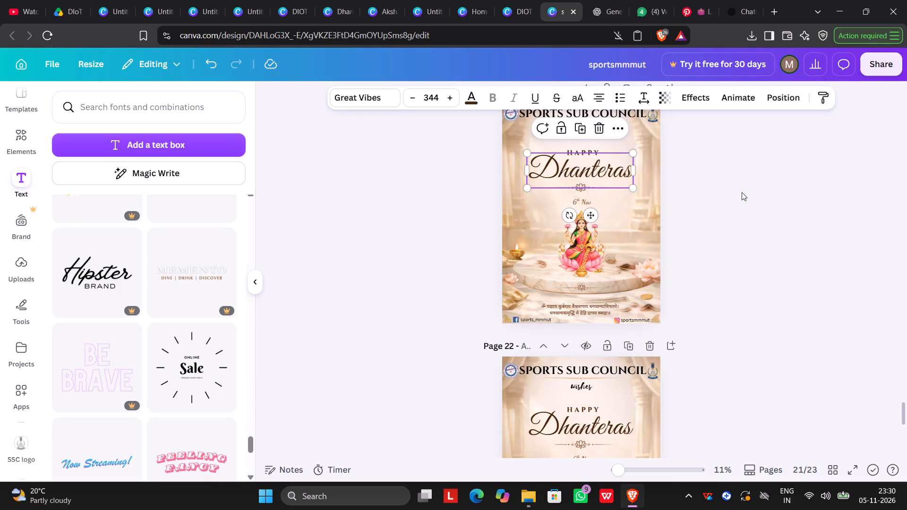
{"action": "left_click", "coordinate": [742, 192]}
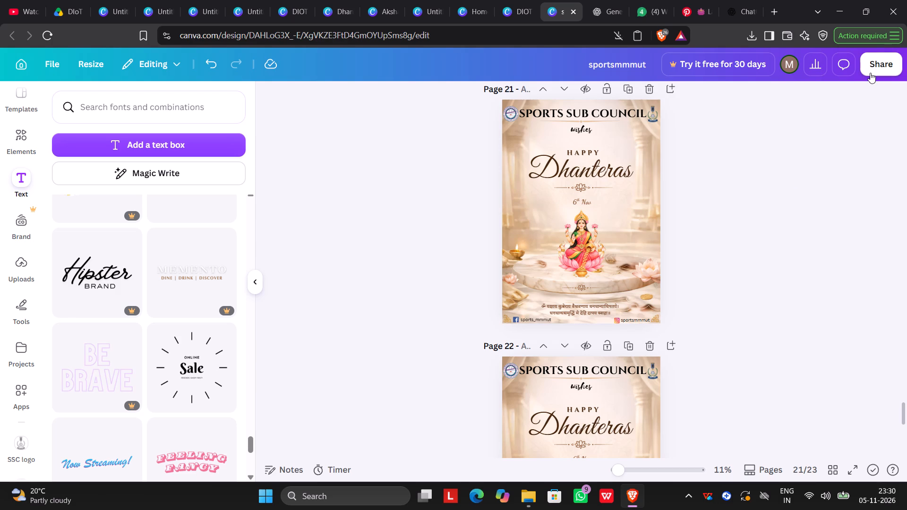
Download the custom page selection, page 20, as a medium-quality JPG and dismiss the download notice.
{"action": "left_click", "coordinate": [870, 72]}
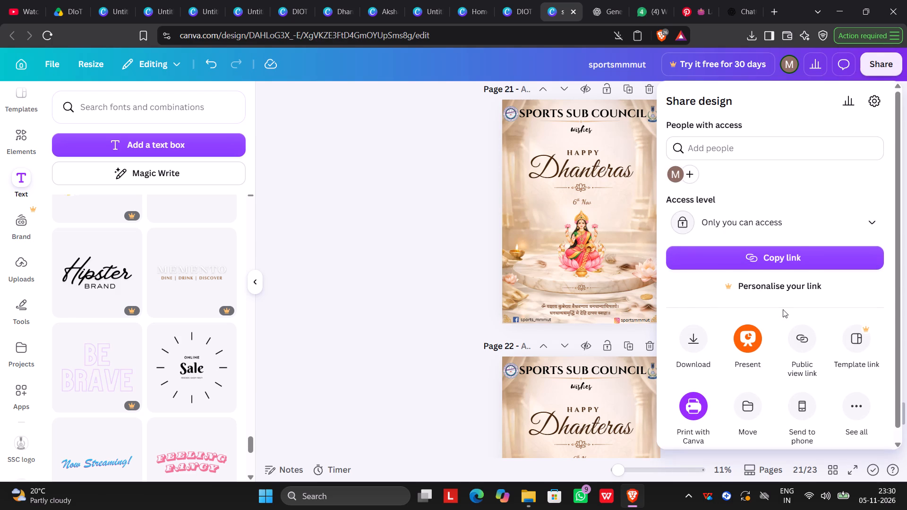
{"action": "left_click", "coordinate": [693, 353]}
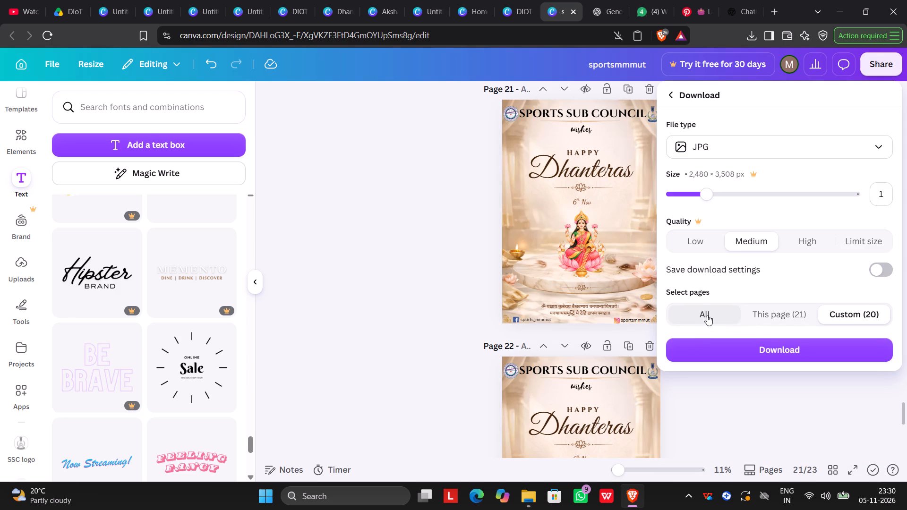
{"action": "left_click", "coordinate": [763, 348]}
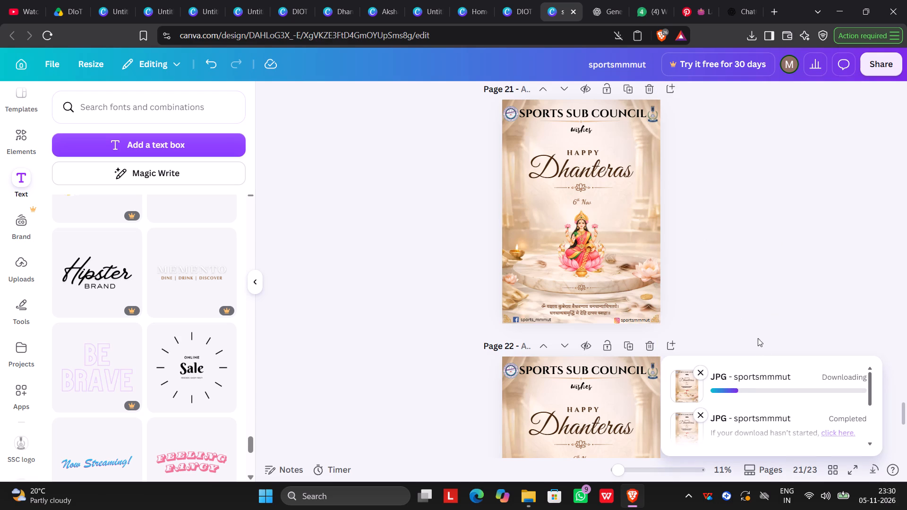
{"action": "left_click", "coordinate": [700, 370]}
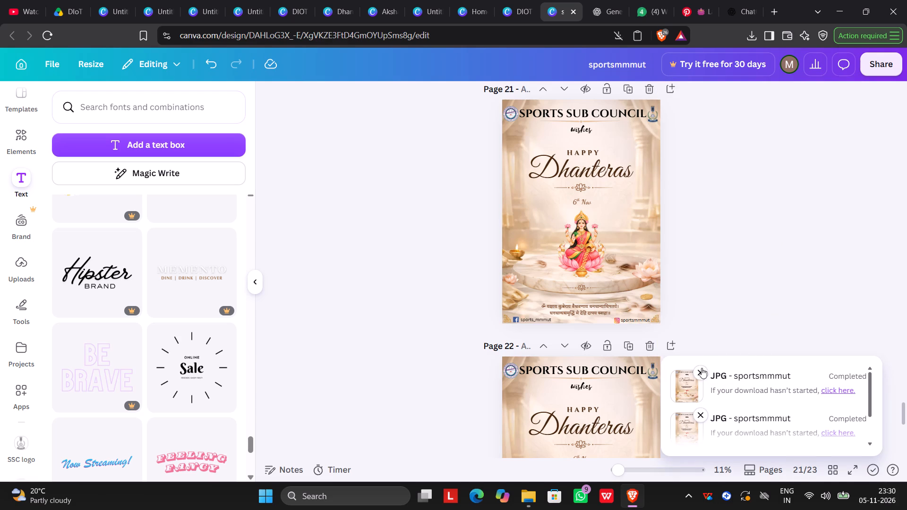
{"action": "left_click", "coordinate": [770, 265]}
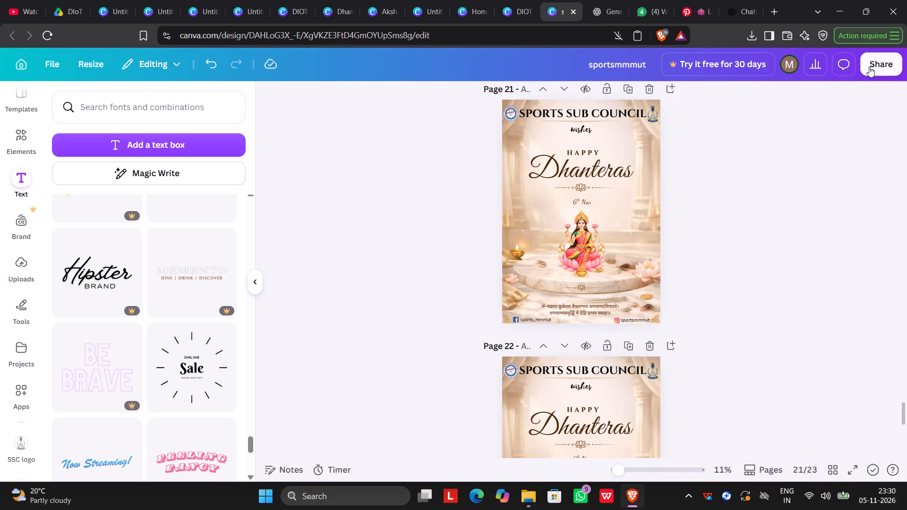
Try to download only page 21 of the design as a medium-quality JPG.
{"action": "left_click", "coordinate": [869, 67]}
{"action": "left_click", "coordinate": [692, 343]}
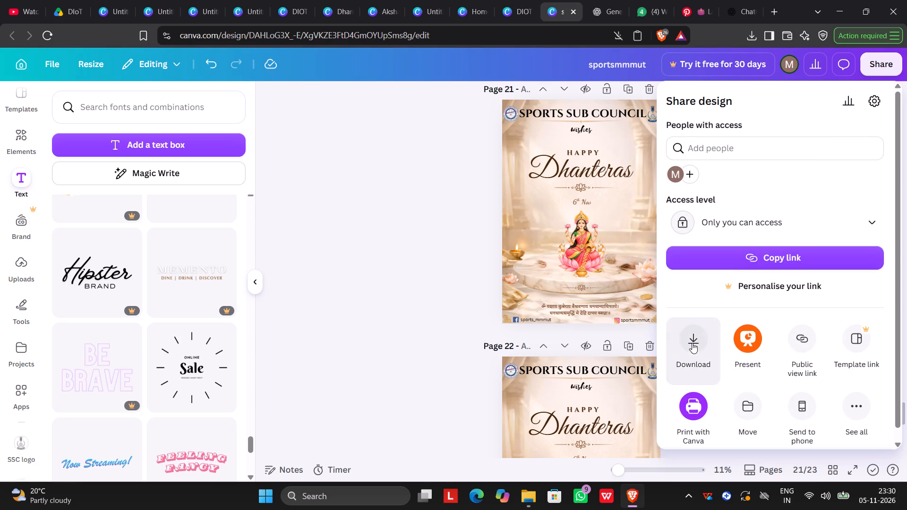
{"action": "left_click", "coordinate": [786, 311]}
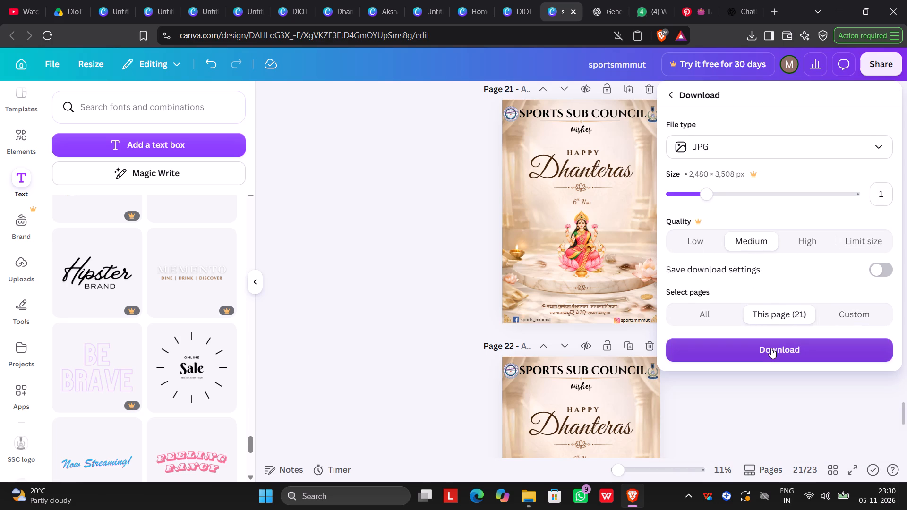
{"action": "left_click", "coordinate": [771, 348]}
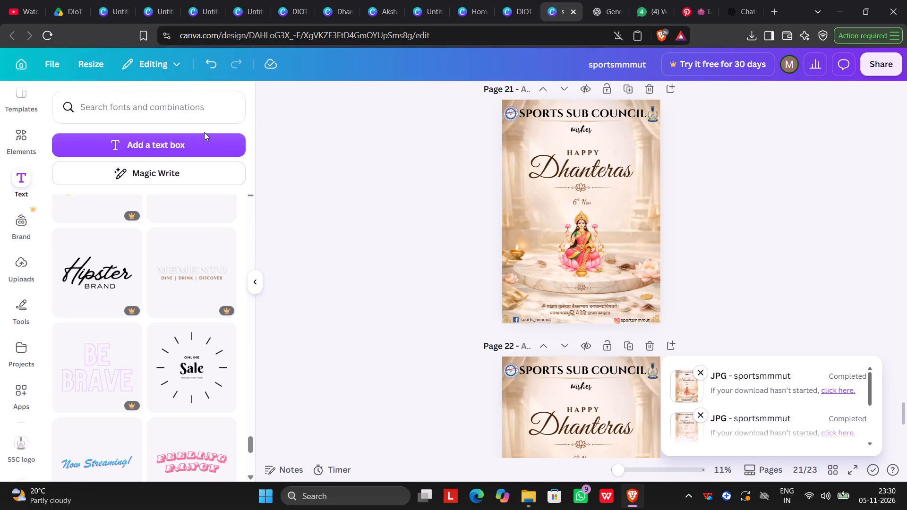
Repeat the download of page 21 alone as a medium-quality JPG.
{"action": "left_click", "coordinate": [864, 63]}
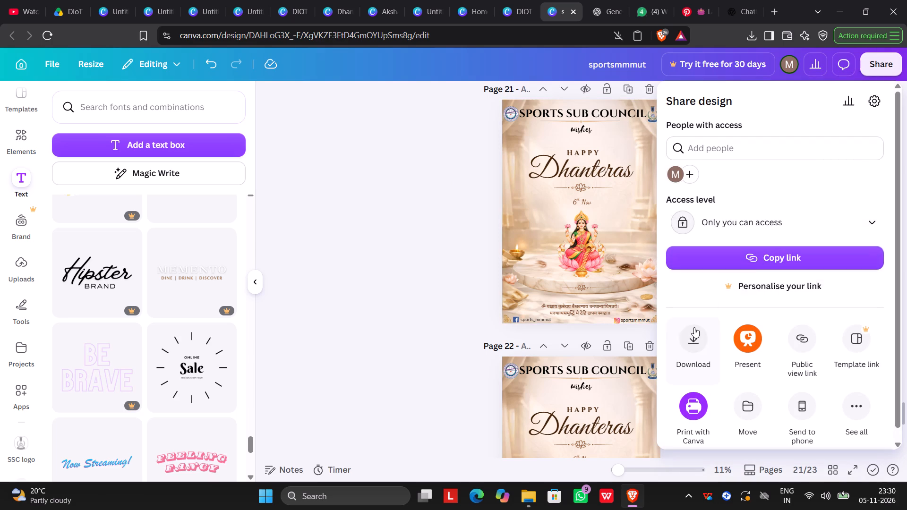
{"action": "left_click", "coordinate": [694, 328]}
{"action": "left_click", "coordinate": [753, 311]}
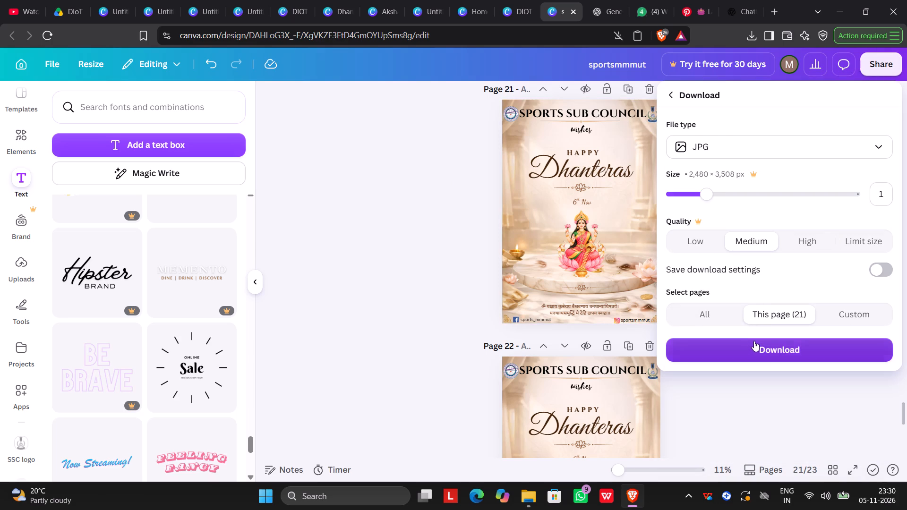
{"action": "left_click", "coordinate": [753, 341]}
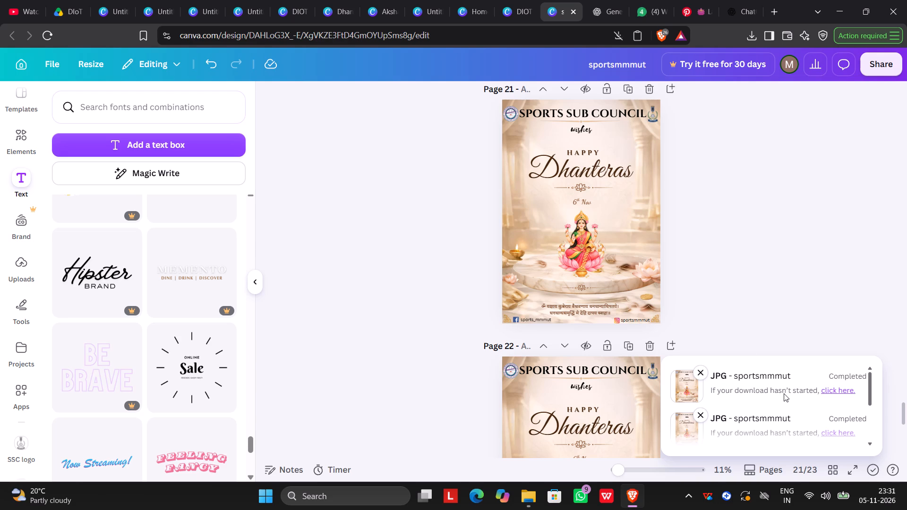
Start the finished JPG download manually from its notice and save it in the Downloads folder as sscdh15.
{"action": "left_click", "coordinate": [830, 391]}
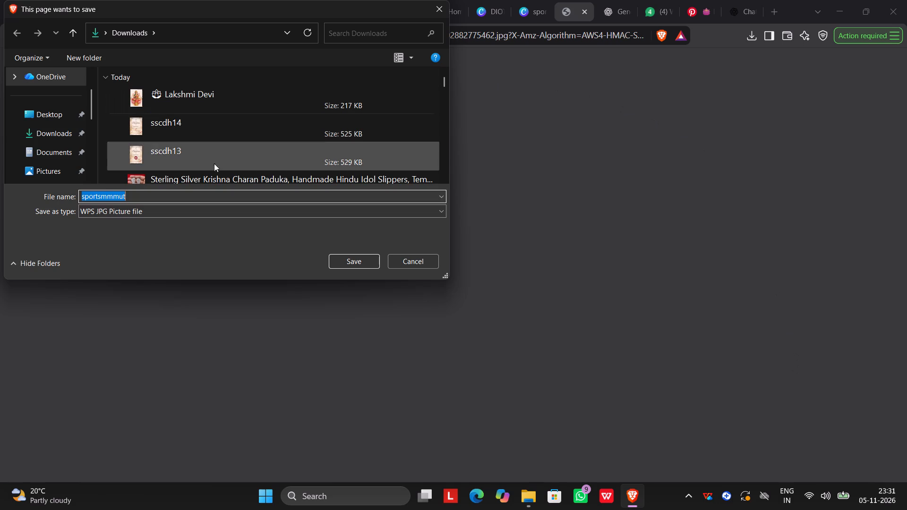
{"action": "left_click", "coordinate": [55, 134]}
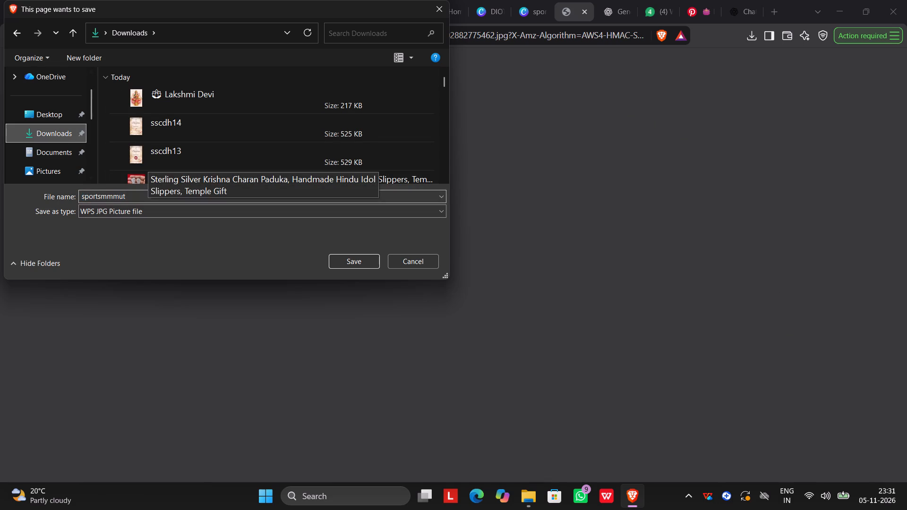
{"action": "left_click", "coordinate": [135, 198]}
{"action": "key", "text": "BackSpace"}
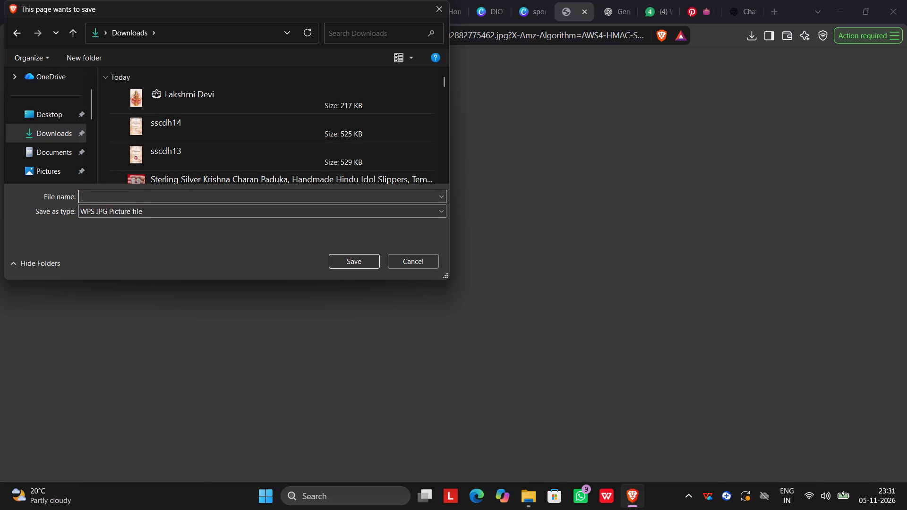
{"action": "key", "text": "s"}
{"action": "key", "text": "s"}
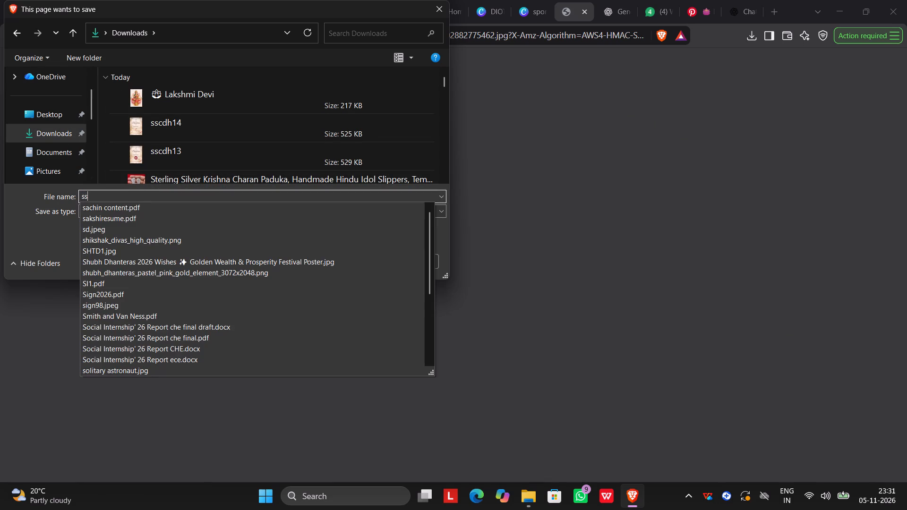
{"action": "key", "text": "c"}
{"action": "key", "text": "d"}
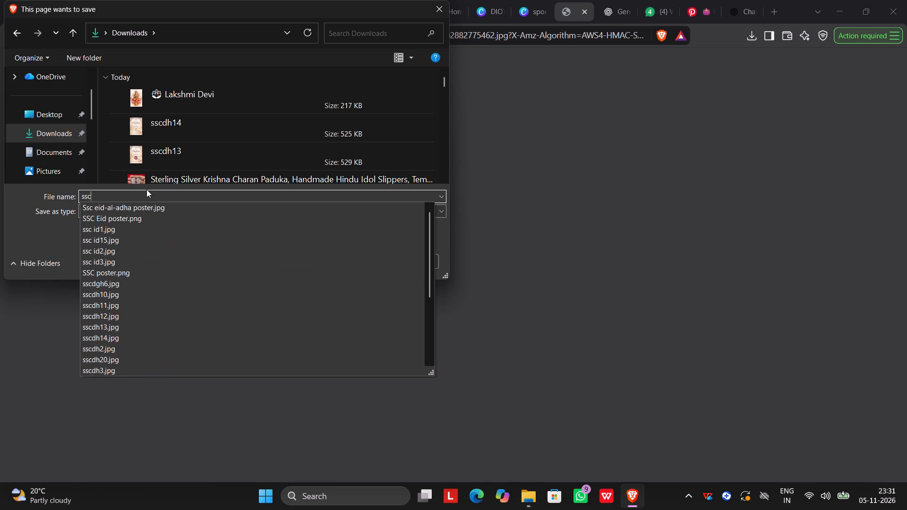
{"action": "key", "text": "h"}
{"action": "type", "text": "15"}
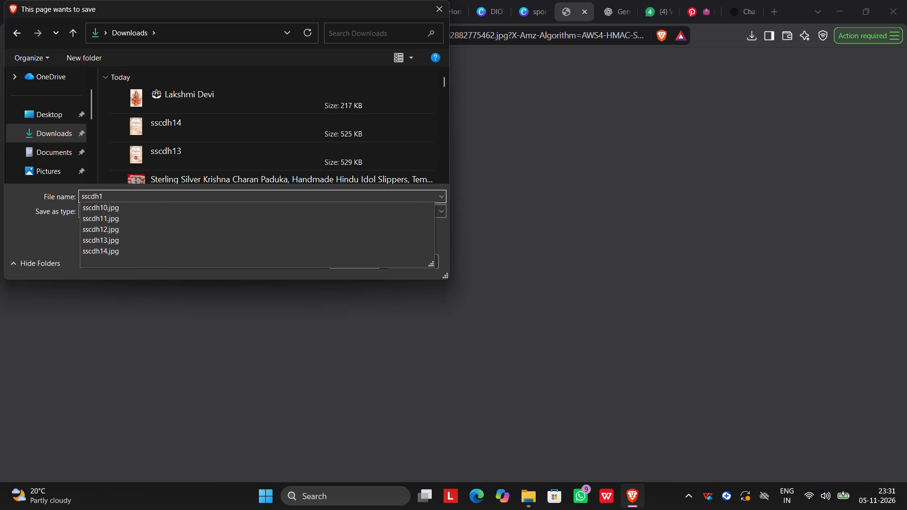
{"action": "left_click", "coordinate": [339, 261]}
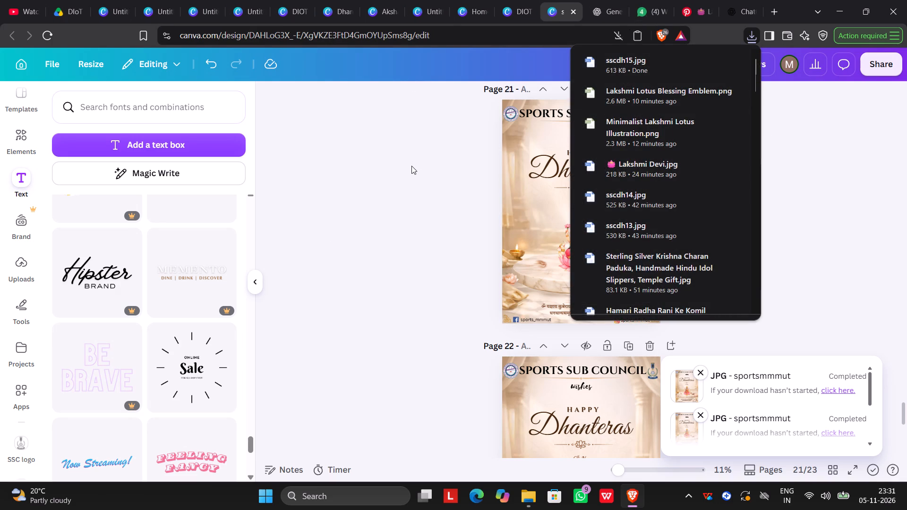
{"action": "left_click", "coordinate": [411, 166]}
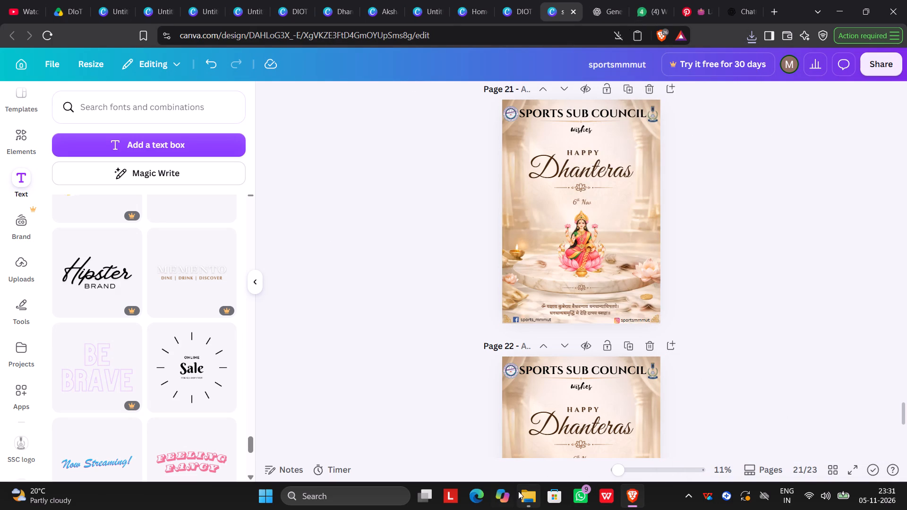
Switch to File Explorer and open the Downloads folder to find the saved poster file.
{"action": "left_click", "coordinate": [532, 494]}
{"action": "left_click", "coordinate": [43, 186]}
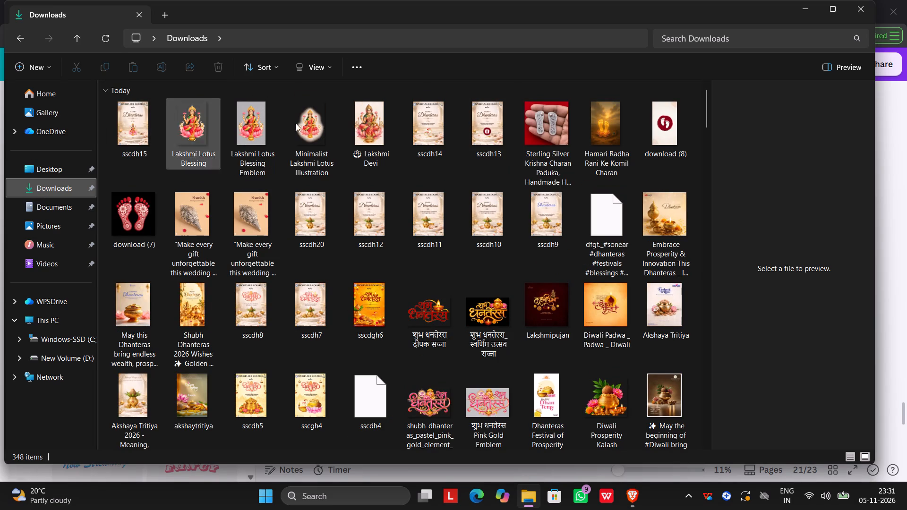
Switch to WhatsApp.
{"action": "left_click", "coordinate": [585, 497]}
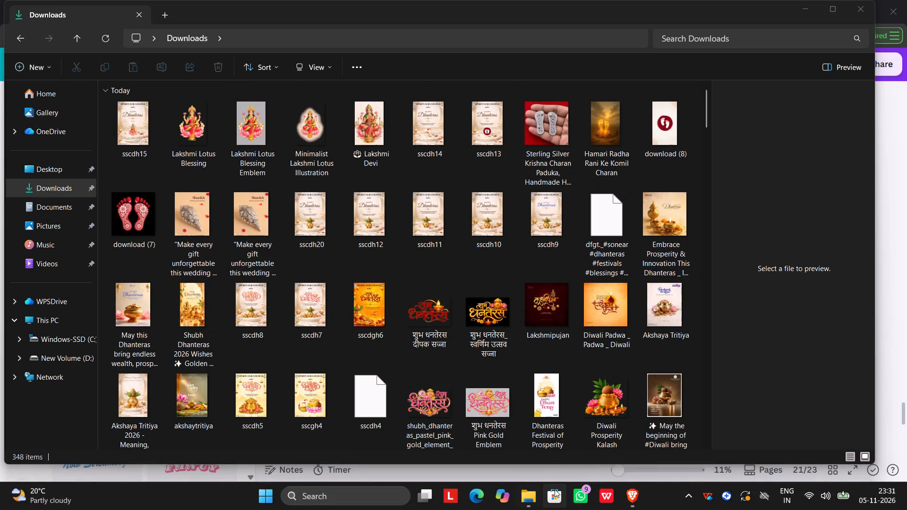
{"action": "left_click", "coordinate": [573, 490]}
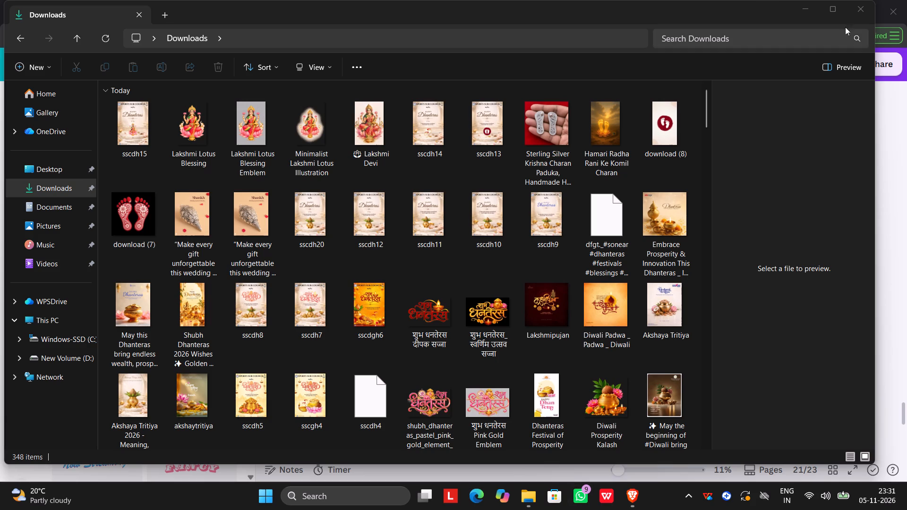
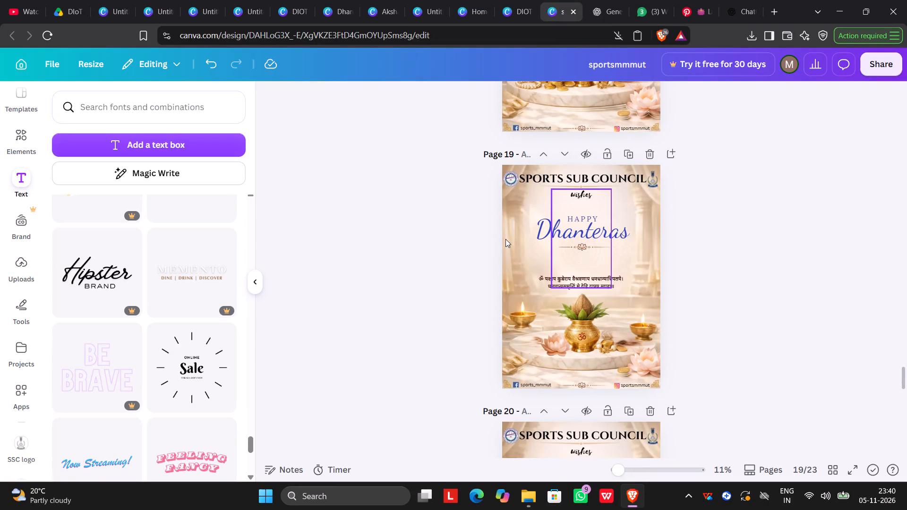
Compare the Sports Sub Council Dhanteras poster versions on pages 17 to 22.
{"action": "scroll", "coordinate": [505, 239], "scroll_direction": "up", "scroll_amount": 5}
{"action": "scroll", "coordinate": [505, 239], "scroll_direction": "down", "scroll_amount": 8}
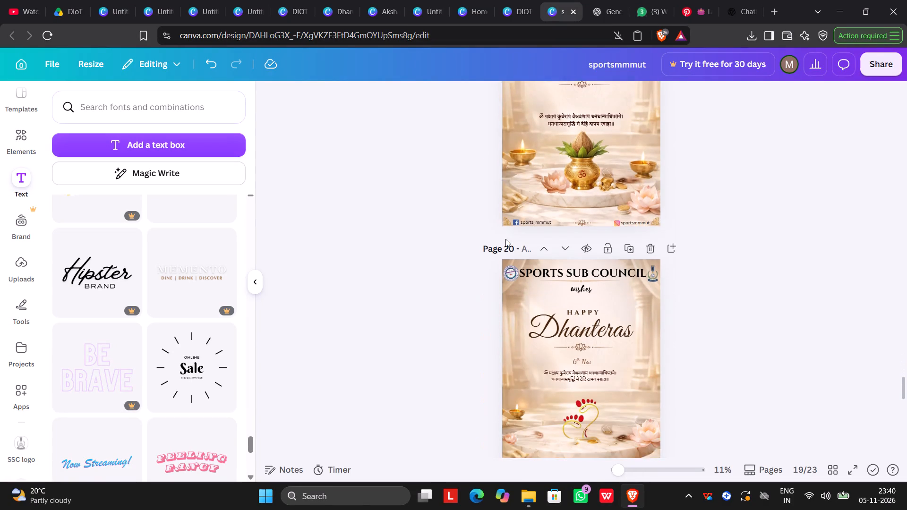
{"action": "scroll", "coordinate": [502, 243], "scroll_direction": "down", "scroll_amount": 1}
{"action": "scroll", "coordinate": [502, 243], "scroll_direction": "up", "scroll_amount": 2}
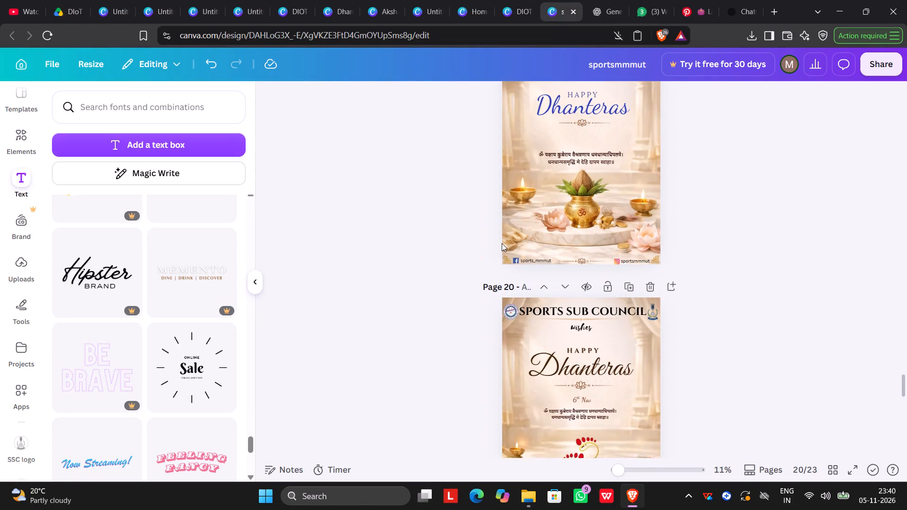
{"action": "scroll", "coordinate": [502, 243], "scroll_direction": "up", "scroll_amount": 9}
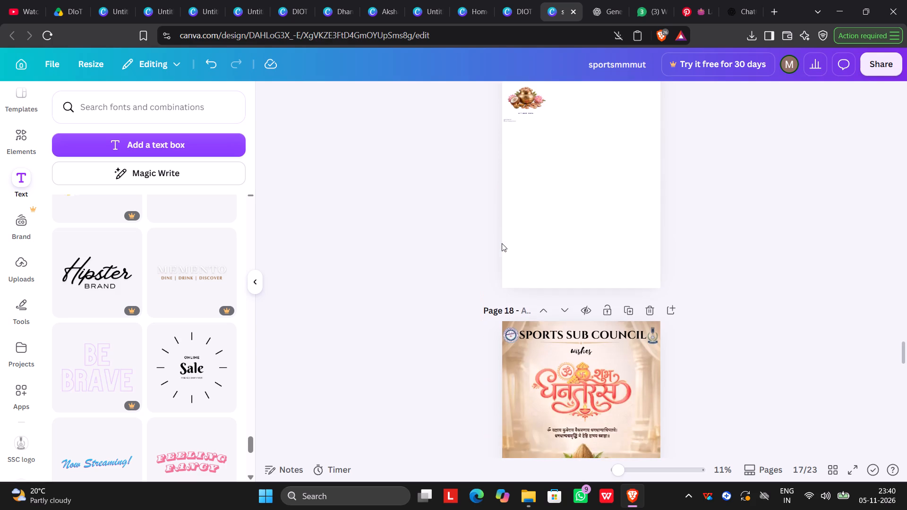
{"action": "scroll", "coordinate": [502, 243], "scroll_direction": "up", "scroll_amount": 4}
{"action": "scroll", "coordinate": [502, 243], "scroll_direction": "down", "scroll_amount": 18}
{"action": "scroll", "coordinate": [502, 243], "scroll_direction": "up", "scroll_amount": 4}
{"action": "scroll", "coordinate": [502, 243], "scroll_direction": "down", "scroll_amount": 9}
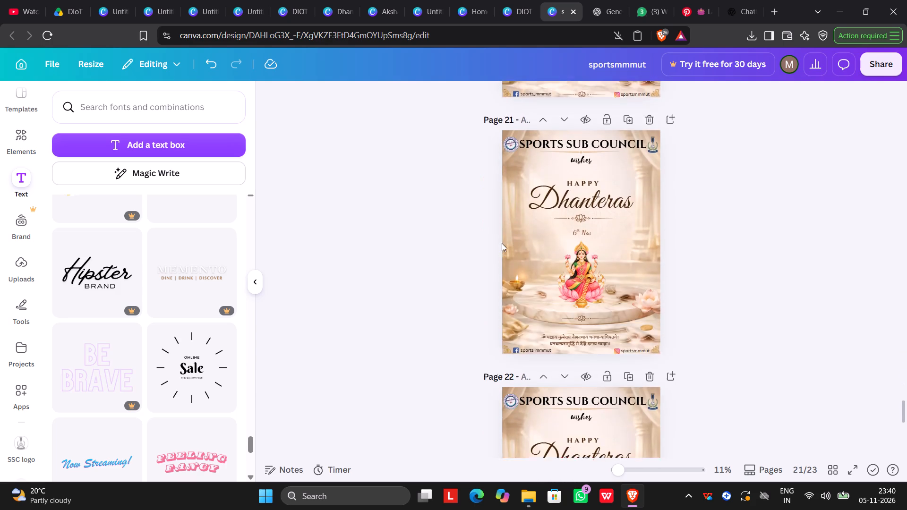
{"action": "scroll", "coordinate": [502, 243], "scroll_direction": "down", "scroll_amount": 4}
{"action": "scroll", "coordinate": [502, 243], "scroll_direction": "up", "scroll_amount": 13}
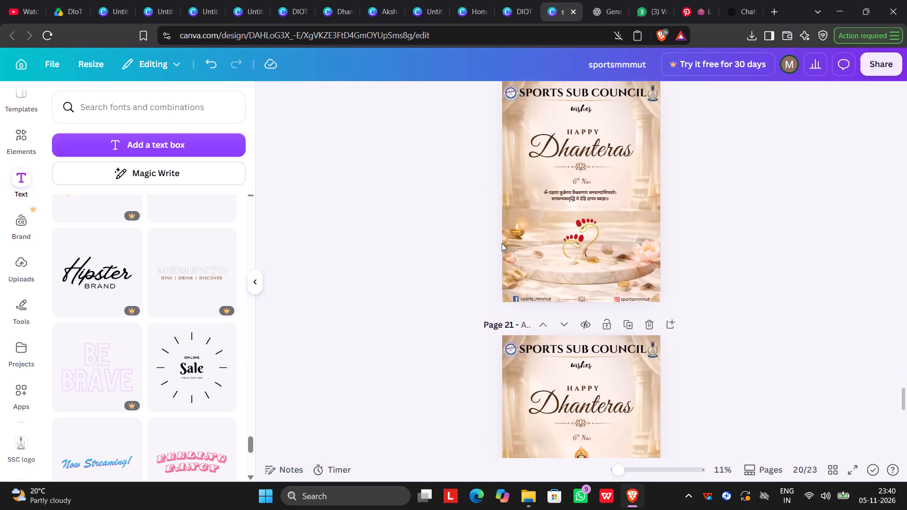
{"action": "scroll", "coordinate": [502, 243], "scroll_direction": "up", "scroll_amount": 8}
{"action": "scroll", "coordinate": [679, 255], "scroll_direction": "up", "scroll_amount": 5}
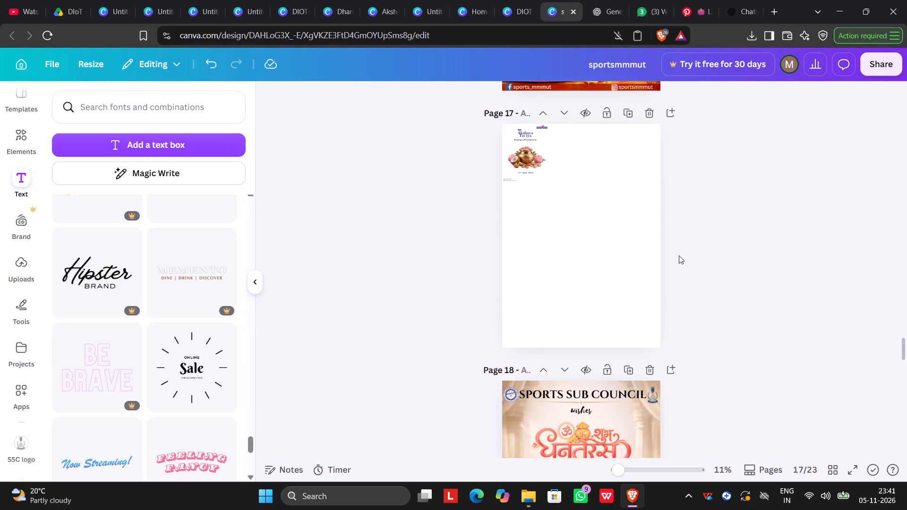
Review the earlier posters in the design, from page 17 back to the Independence Day and Eid pages, and return to the Dhanteras versions.
{"action": "scroll", "coordinate": [679, 255], "scroll_direction": "up", "scroll_amount": 16}
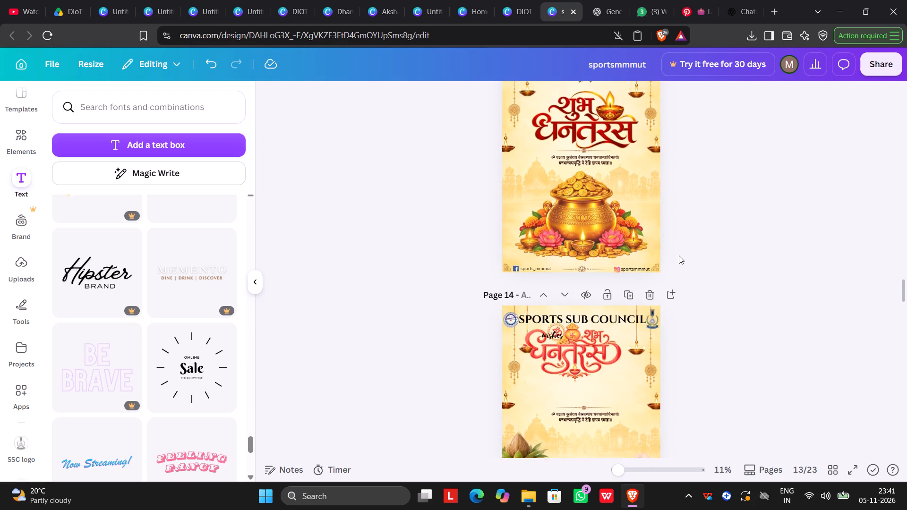
{"action": "scroll", "coordinate": [679, 255], "scroll_direction": "up", "scroll_amount": 17}
{"action": "scroll", "coordinate": [674, 253], "scroll_direction": "up", "scroll_amount": 5}
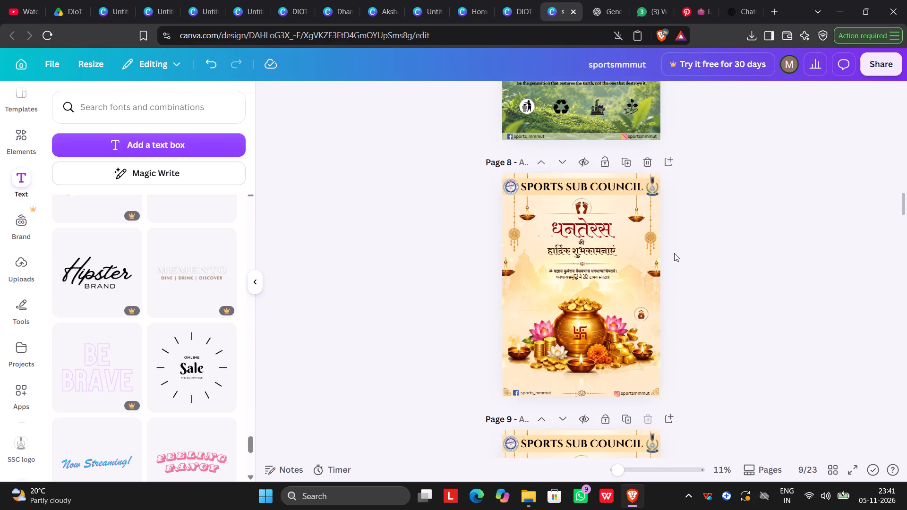
{"action": "scroll", "coordinate": [767, 303], "scroll_direction": "up", "scroll_amount": 5}
{"action": "scroll", "coordinate": [709, 286], "scroll_direction": "up", "scroll_amount": 10}
{"action": "scroll", "coordinate": [709, 285], "scroll_direction": "down", "scroll_amount": 4}
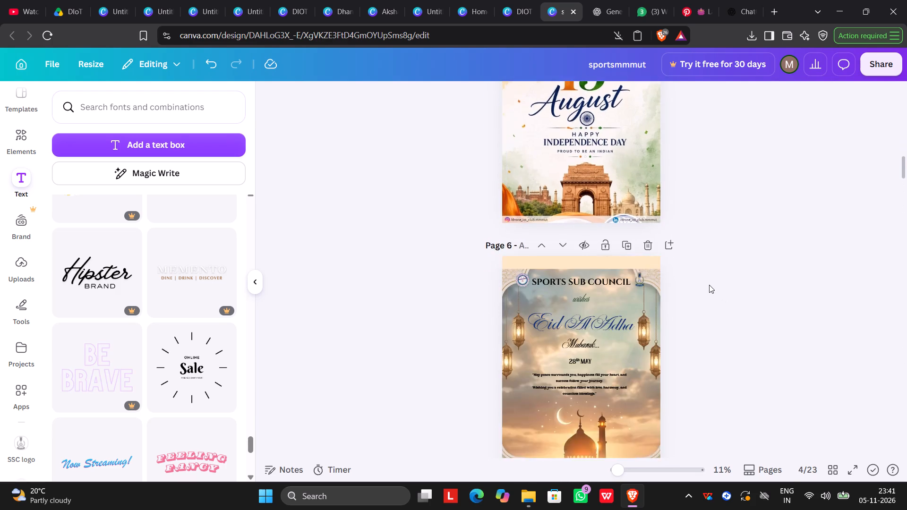
{"action": "scroll", "coordinate": [709, 285], "scroll_direction": "down", "scroll_amount": 20}
{"action": "scroll", "coordinate": [709, 285], "scroll_direction": "down", "scroll_amount": 16}
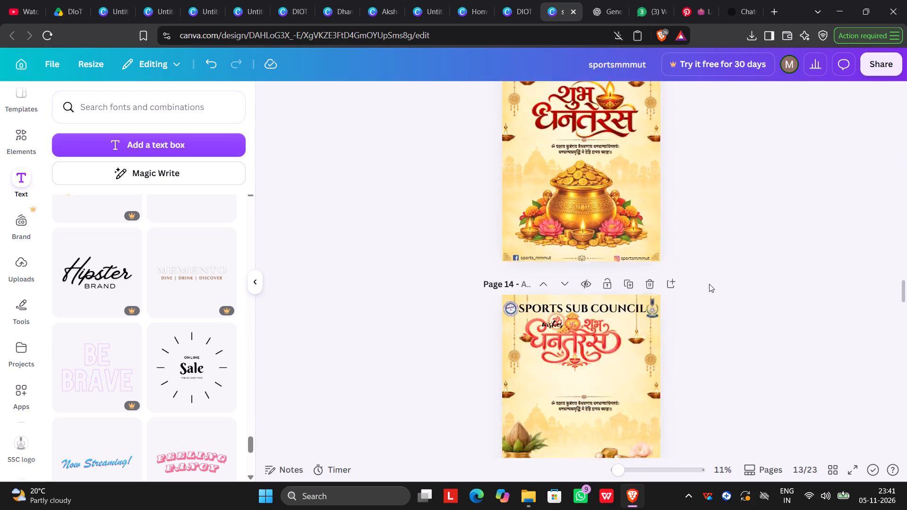
{"action": "scroll", "coordinate": [709, 284], "scroll_direction": "down", "scroll_amount": 18}
{"action": "scroll", "coordinate": [709, 284], "scroll_direction": "down", "scroll_amount": 4}
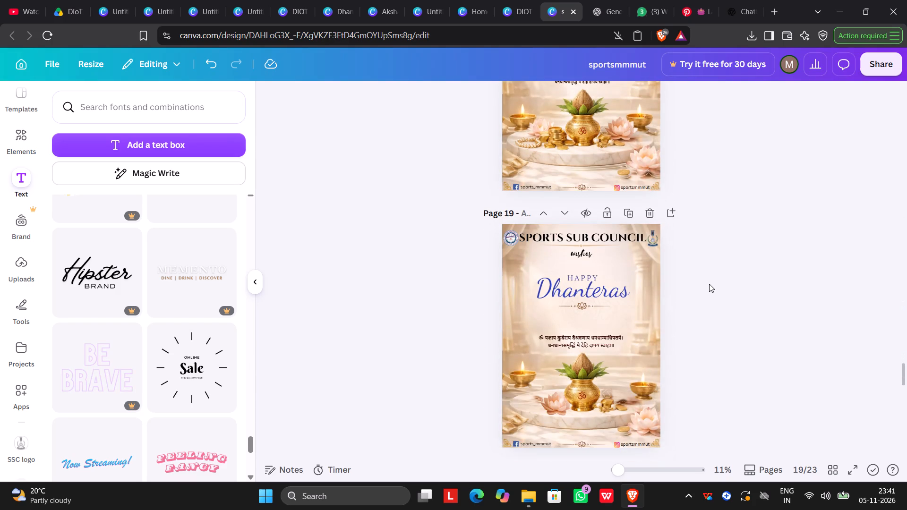
{"action": "scroll", "coordinate": [709, 284], "scroll_direction": "down", "scroll_amount": 8}
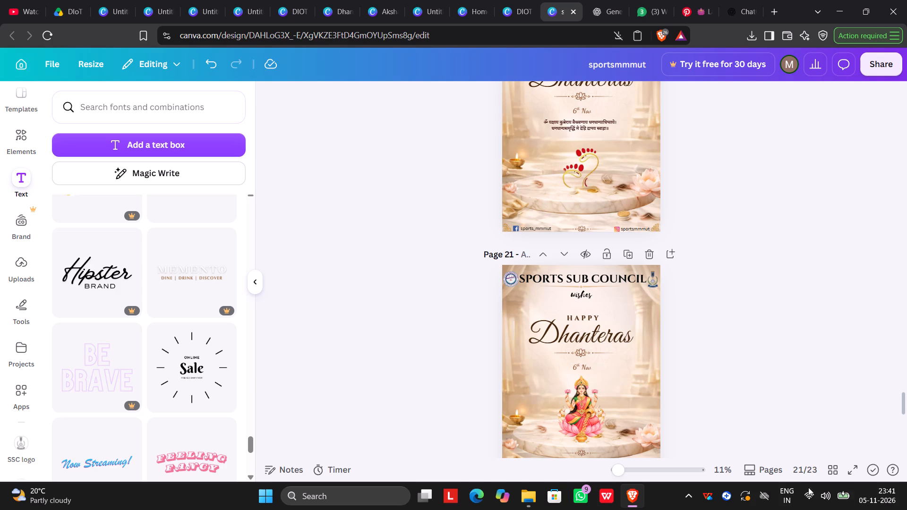
Compare the Lakshmi, footprints and kalash versions of the Dhanteras poster on pages 18 to 22 again.
{"action": "scroll", "coordinate": [496, 135], "scroll_direction": "down", "scroll_amount": 2}
{"action": "scroll", "coordinate": [488, 252], "scroll_direction": "down", "scroll_amount": 1}
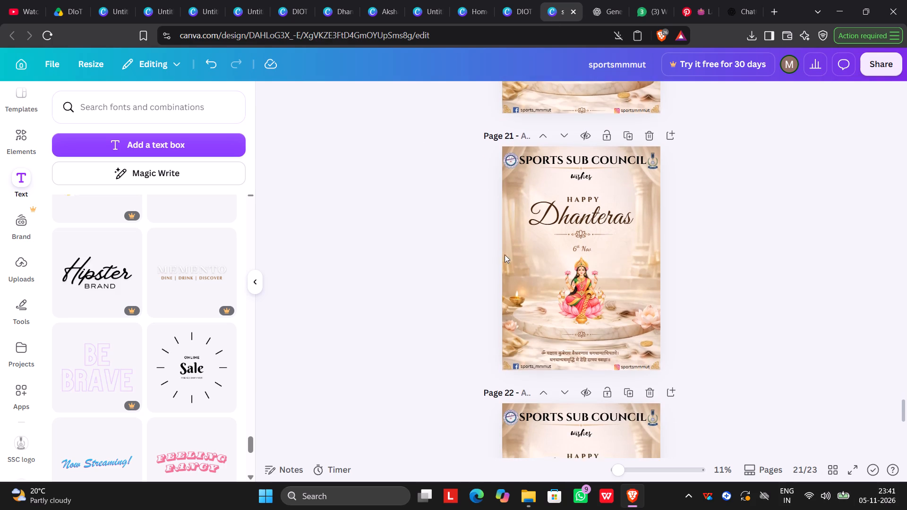
{"action": "scroll", "coordinate": [505, 255], "scroll_direction": "down", "scroll_amount": 1}
{"action": "scroll", "coordinate": [610, 256], "scroll_direction": "down", "scroll_amount": 7}
{"action": "scroll", "coordinate": [608, 264], "scroll_direction": "up", "scroll_amount": 18}
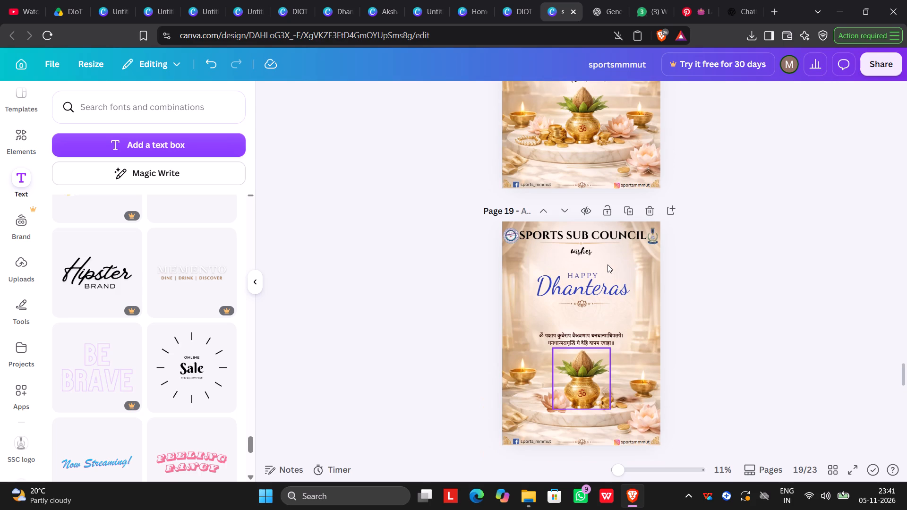
{"action": "scroll", "coordinate": [608, 264], "scroll_direction": "down", "scroll_amount": 1}
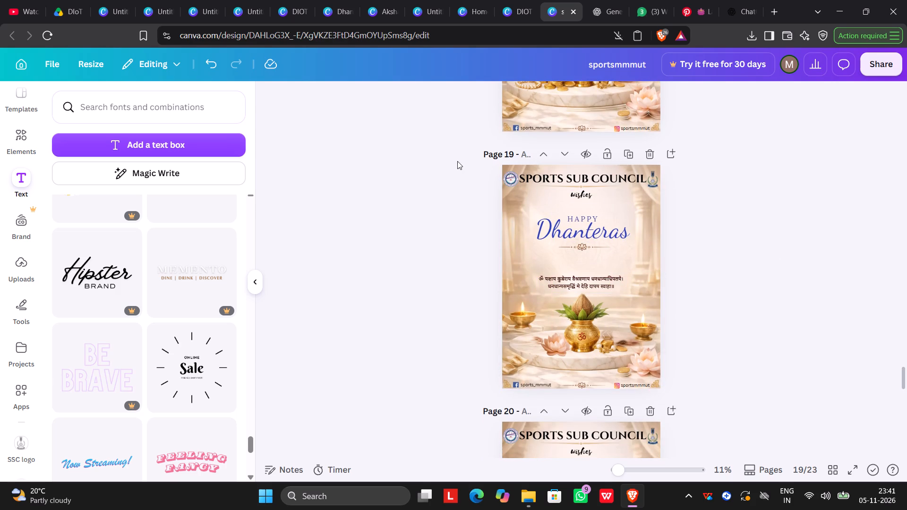
{"action": "scroll", "coordinate": [583, 243], "scroll_direction": "up", "scroll_amount": 2}
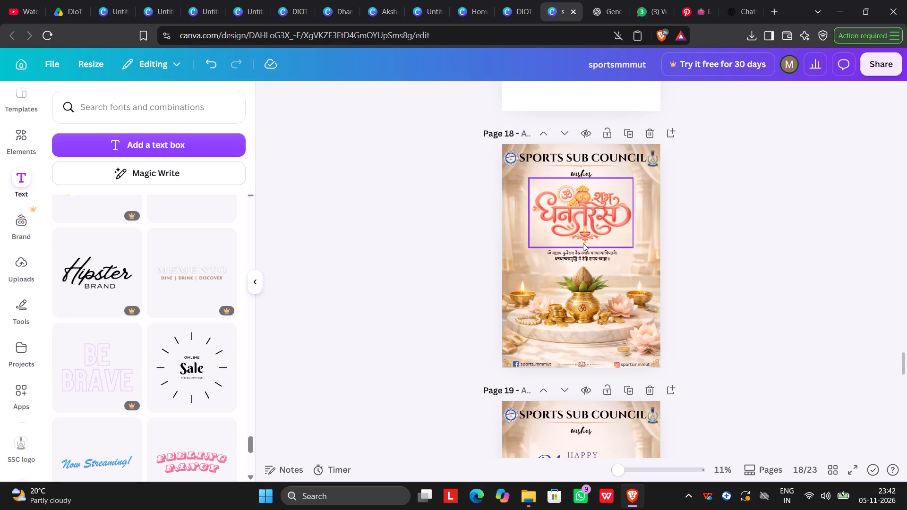
{"action": "scroll", "coordinate": [586, 234], "scroll_direction": "down", "scroll_amount": 5}
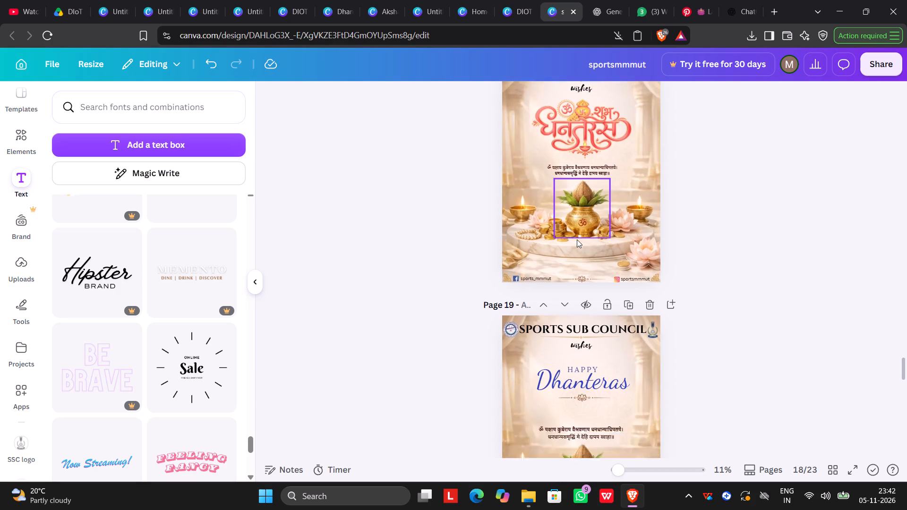
{"action": "scroll", "coordinate": [577, 239], "scroll_direction": "down", "scroll_amount": 7}
{"action": "scroll", "coordinate": [576, 241], "scroll_direction": "up", "scroll_amount": 2}
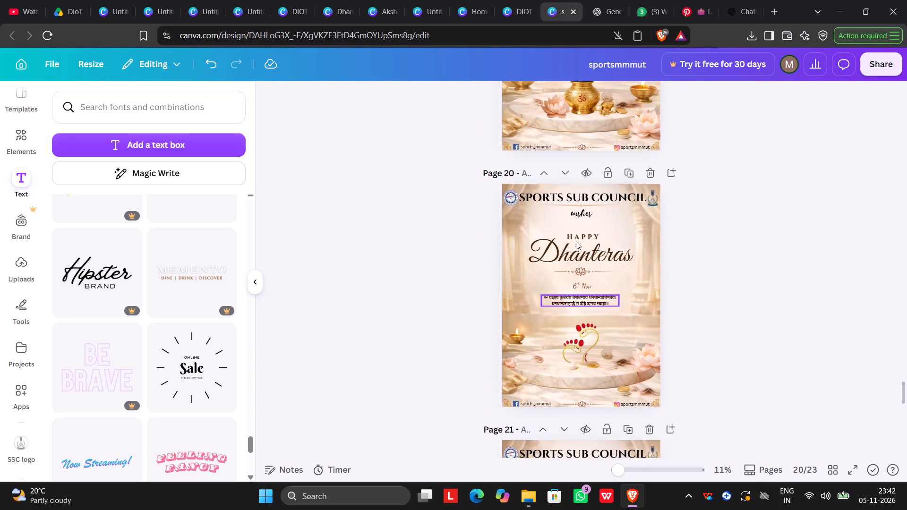
Select the HAPPY Dhanteras heading together with its ornamental divider on page 20.
{"action": "left_click_drag", "start_coordinate": [530, 233], "coordinate": [570, 255]}
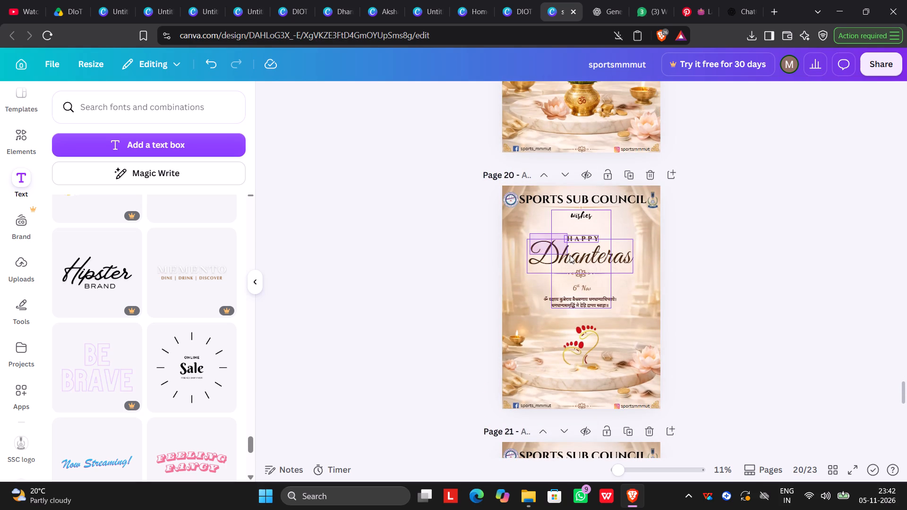
{"action": "left_click_drag", "start_coordinate": [570, 255], "coordinate": [628, 261]}
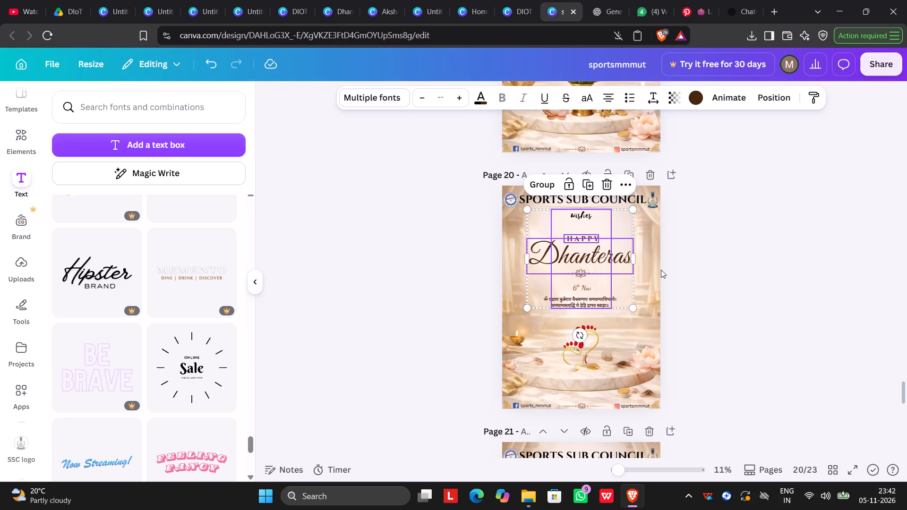